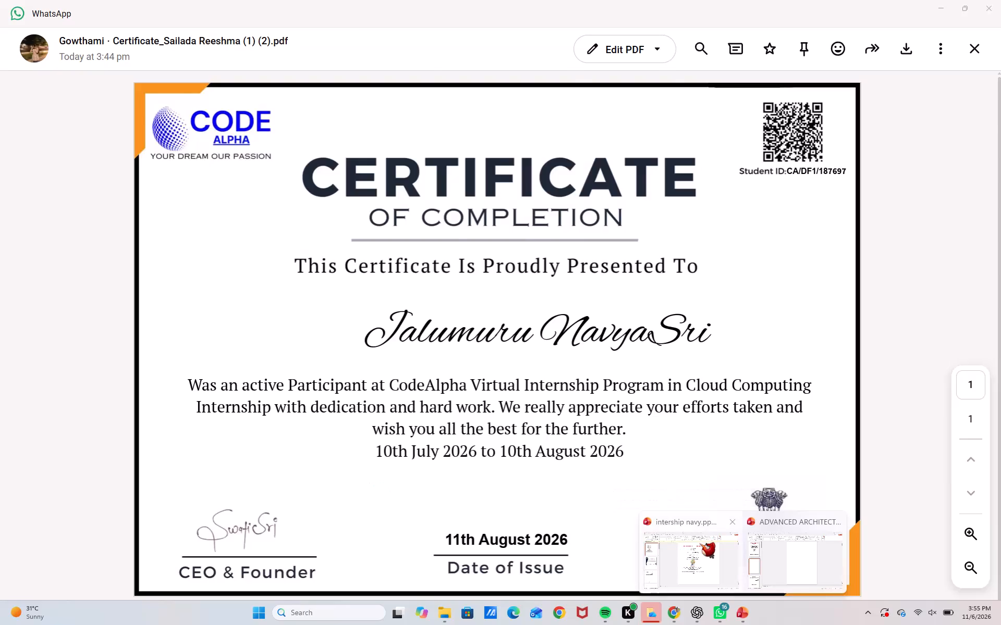
# Switch to the ADVANCED ARCHITECTURE PROJECT REPORT presentation in PowerPoint and start inserting a picture file on blank slide 2.
pyautogui.click(791, 576)
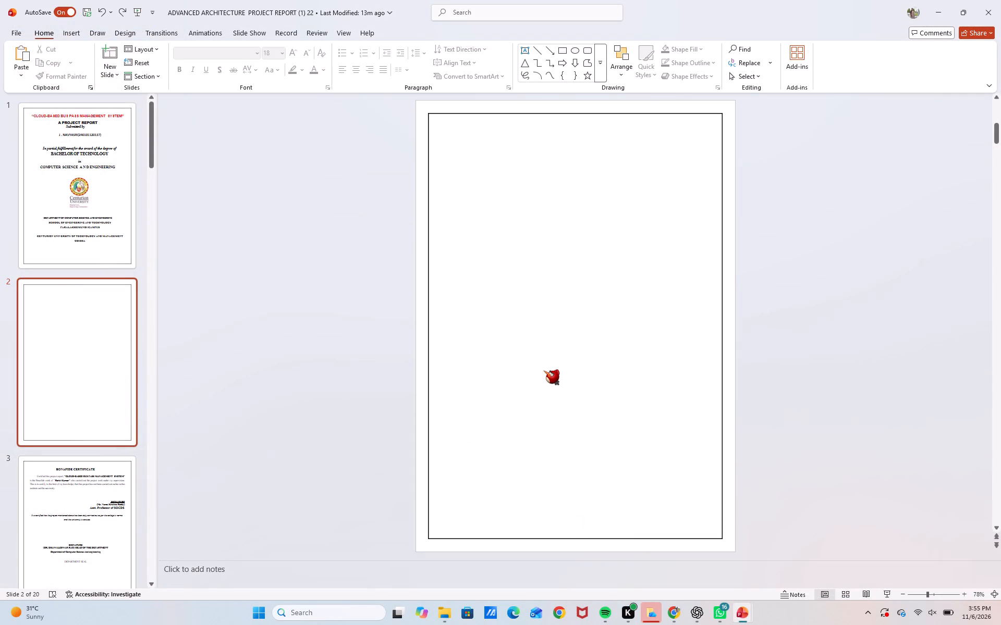
pyautogui.click(544, 371)
pyautogui.click(74, 29)
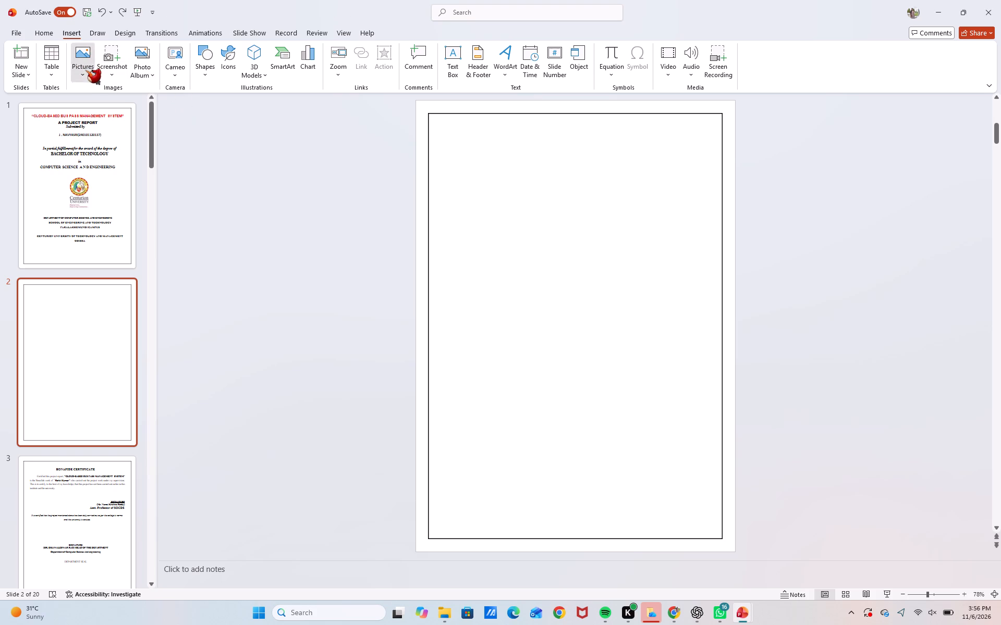
pyautogui.click(86, 70)
pyautogui.click(101, 105)
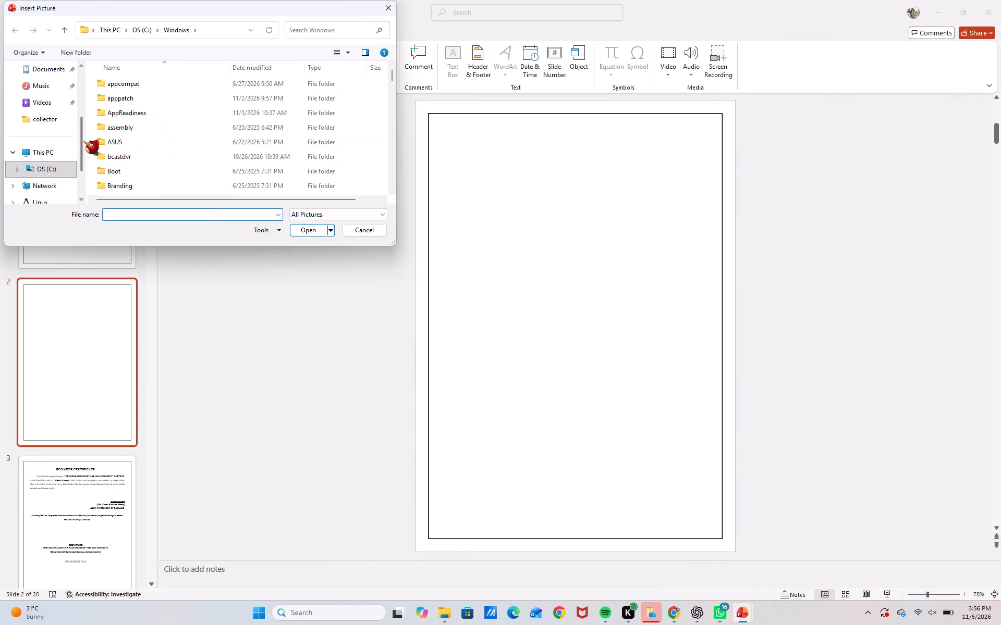
# Browse the C: drive, Documents and Downloads folders for the picture to insert on slide 2.
pyautogui.click(44, 148)
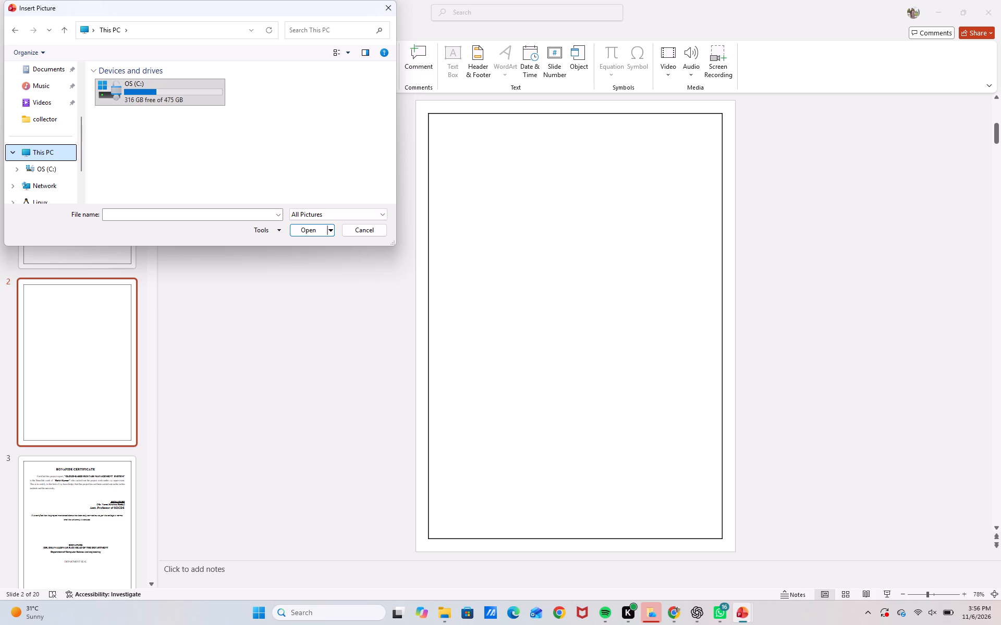
pyautogui.click(112, 99)
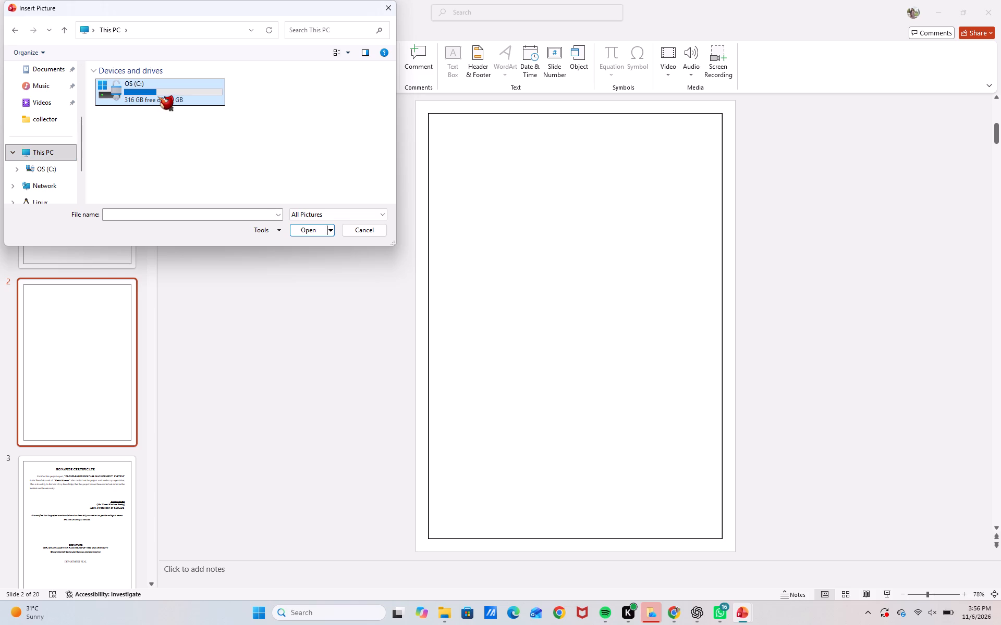
pyautogui.click(158, 97)
pyautogui.click(308, 234)
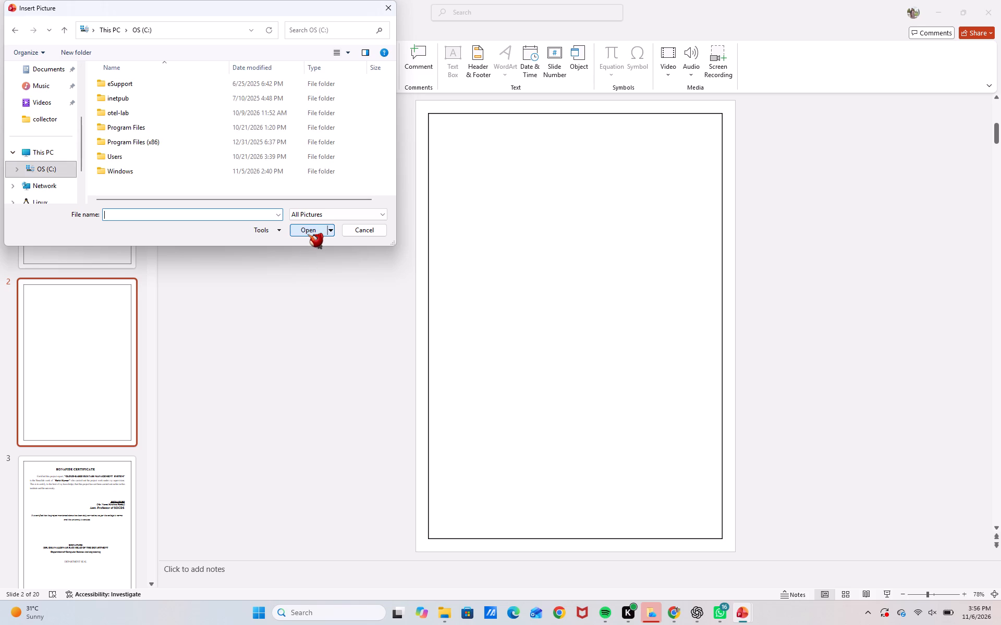
pyautogui.scroll(-3, 234, 185)
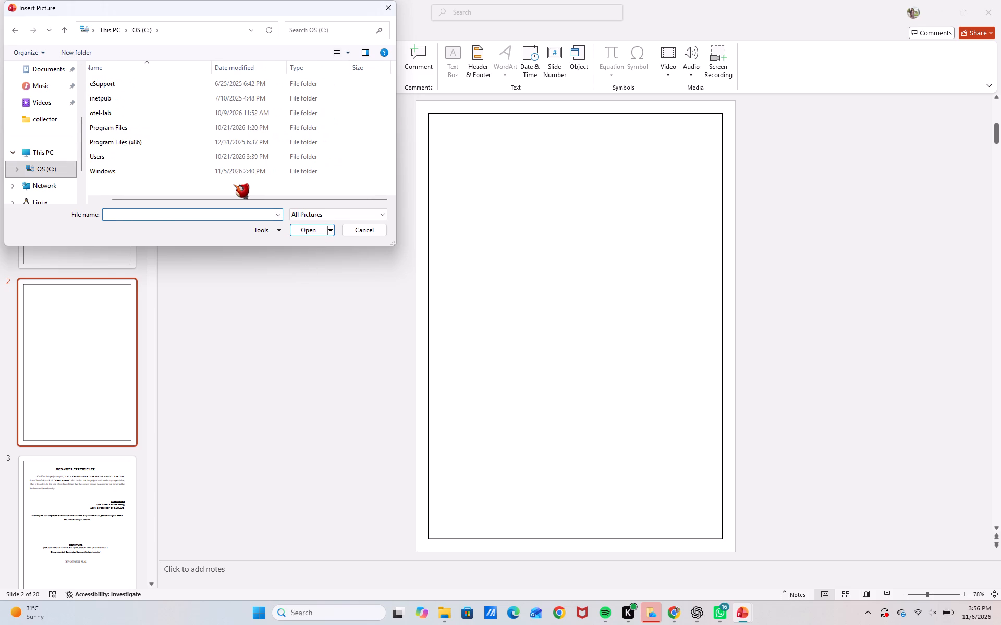
pyautogui.scroll(-1, 234, 185)
pyautogui.scroll(-2, 166, 128)
pyautogui.scroll(3, 166, 128)
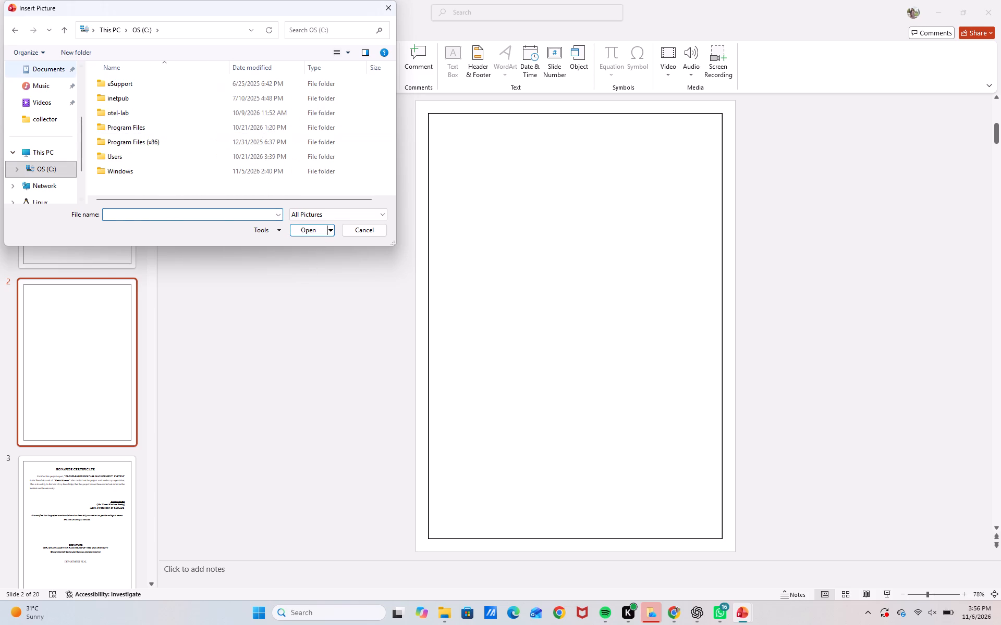
pyautogui.click(31, 68)
pyautogui.scroll(2, 38, 104)
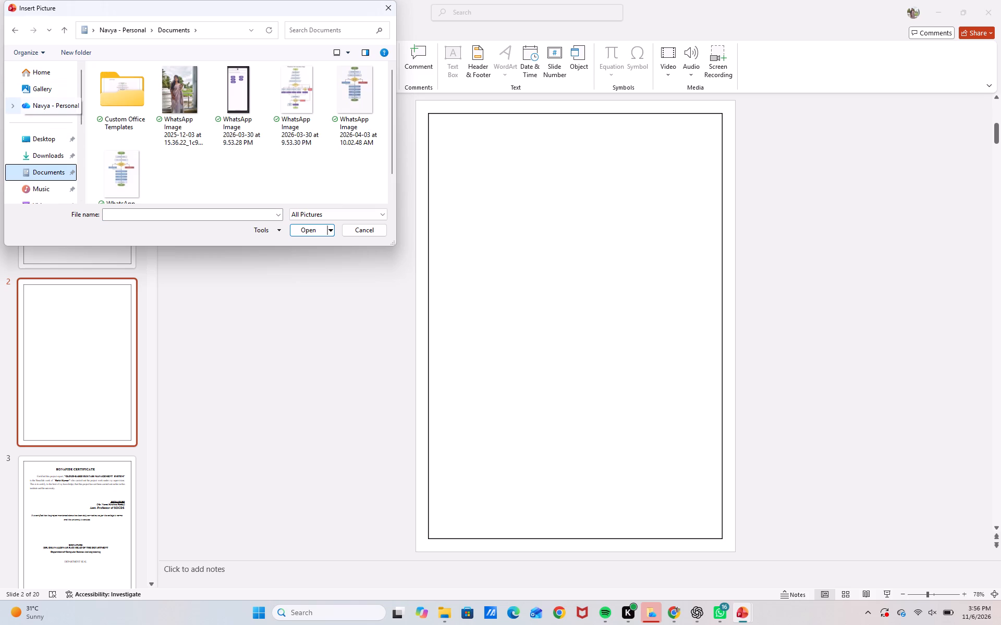
pyautogui.click(45, 149)
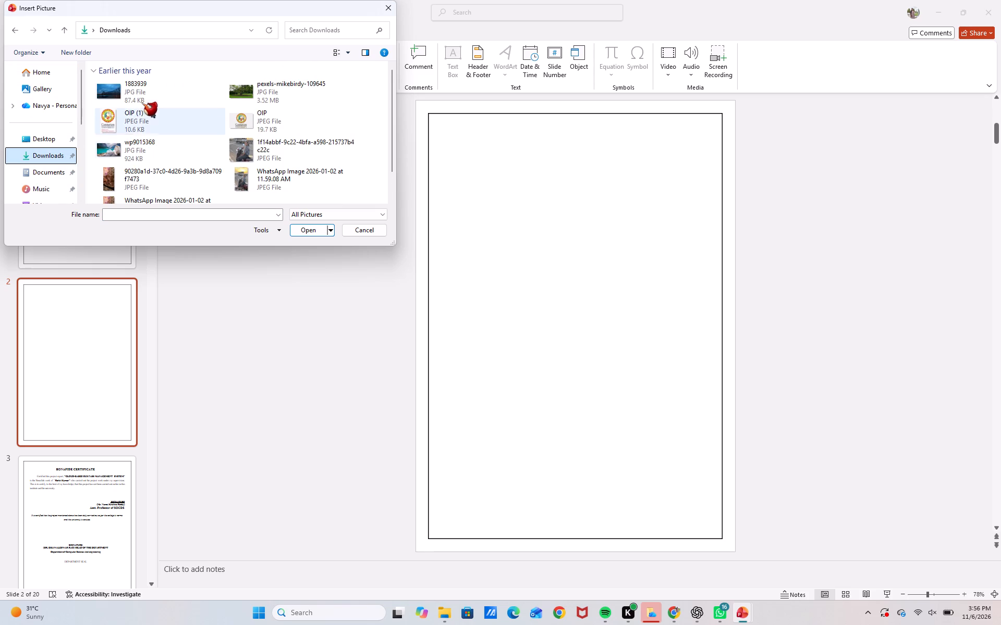
# Look through the Downloads, Desktop, Documents and This PC locations for a picture for blank slide 2, and close the picture browser.
pyautogui.scroll(-2, 163, 169)
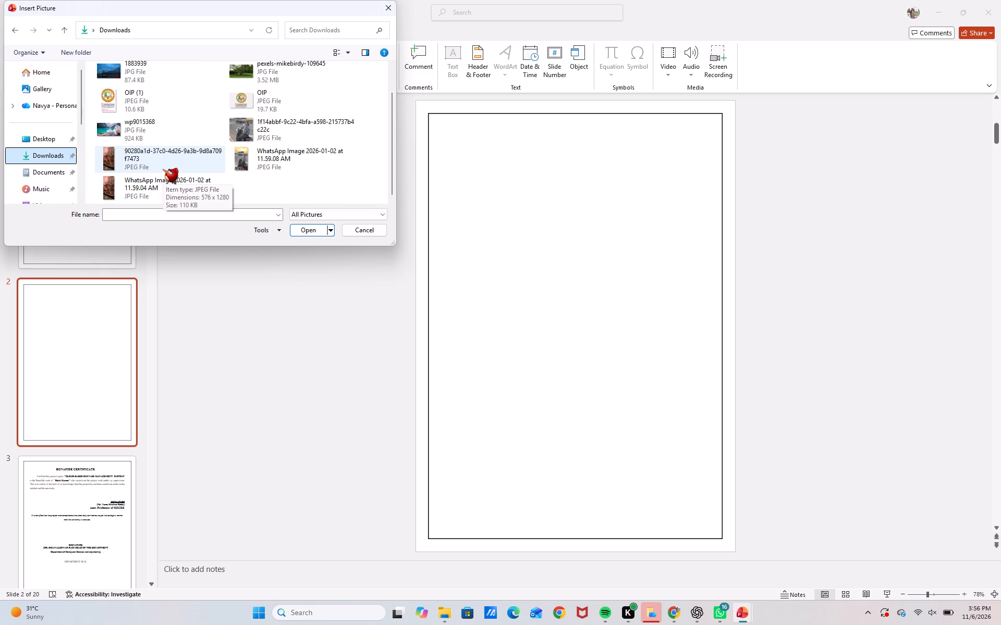
pyautogui.scroll(2, 163, 169)
pyautogui.scroll(-2, 163, 169)
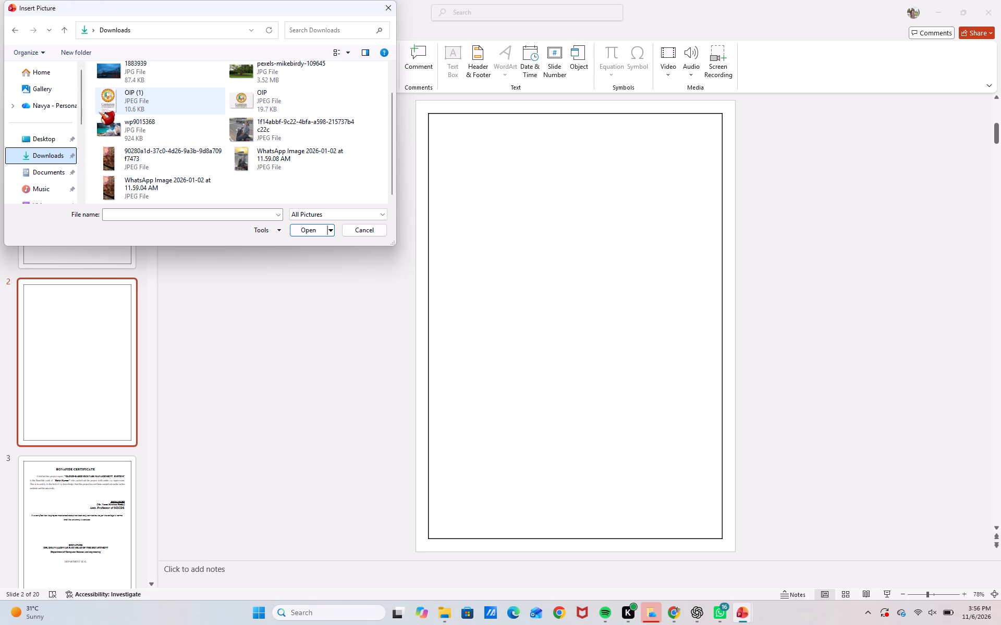
pyautogui.click(68, 140)
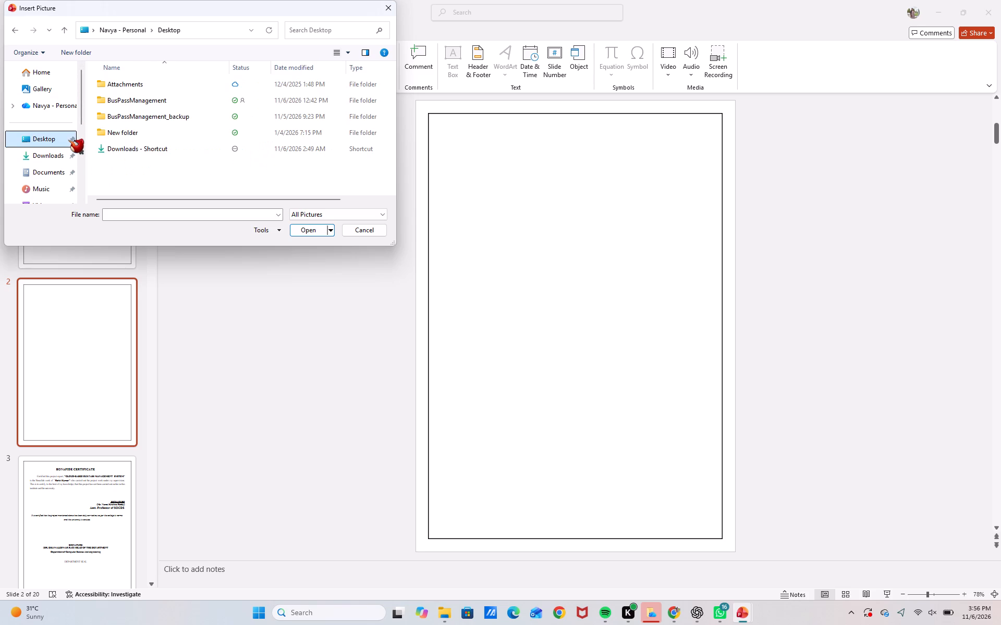
pyautogui.click(60, 159)
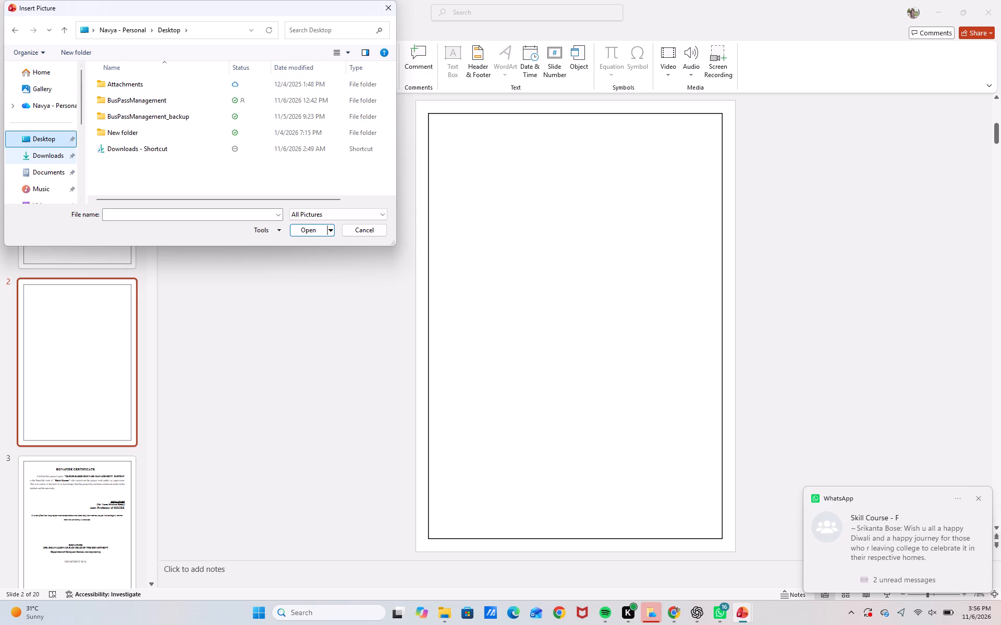
pyautogui.click(63, 176)
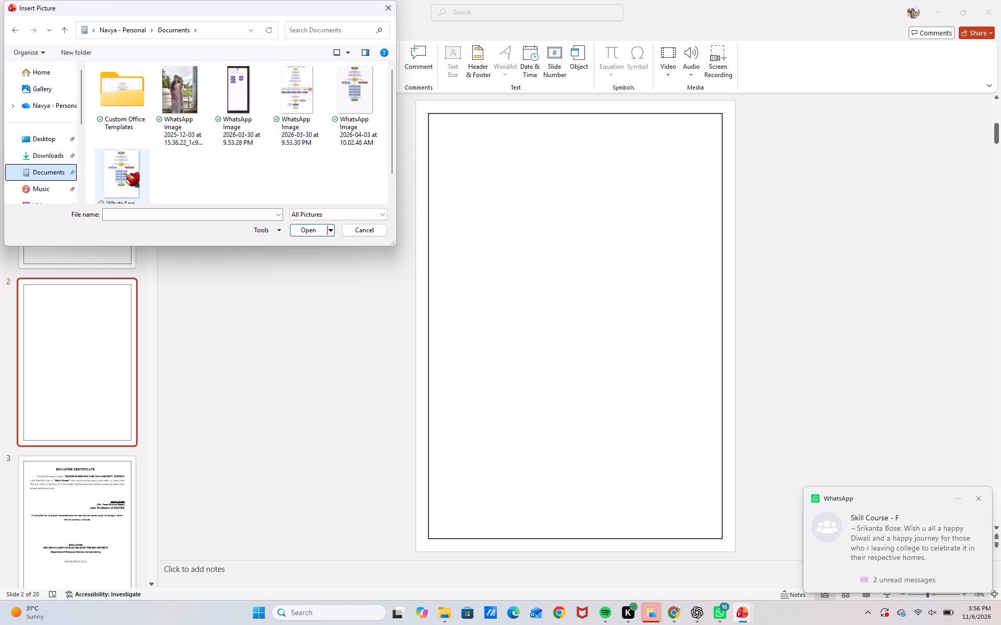
pyautogui.scroll(-1, 124, 173)
pyautogui.hscroll(-1, 124, 173)
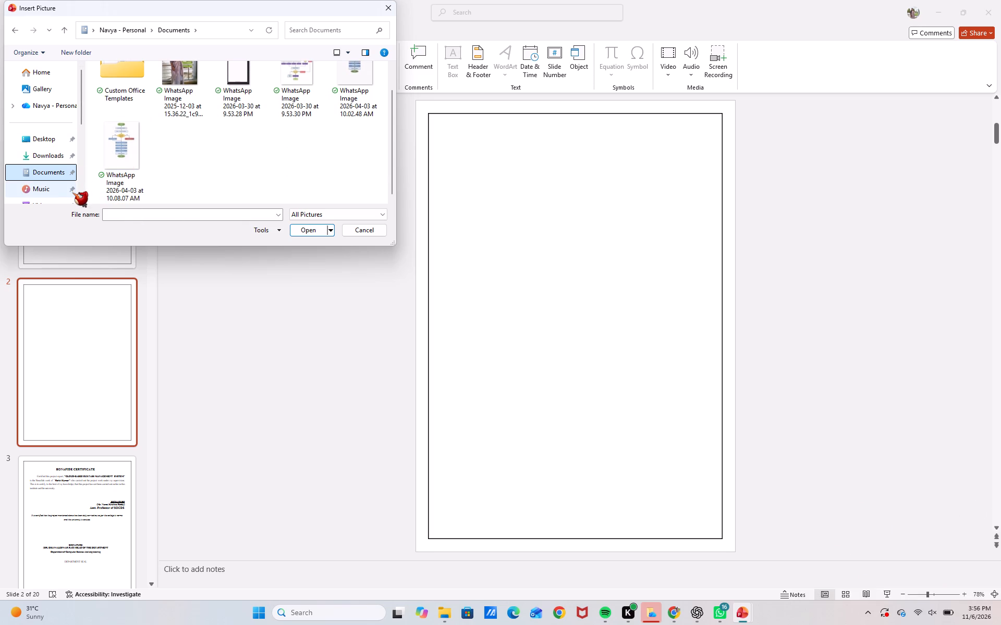
pyautogui.scroll(-1, 72, 193)
pyautogui.click(48, 106)
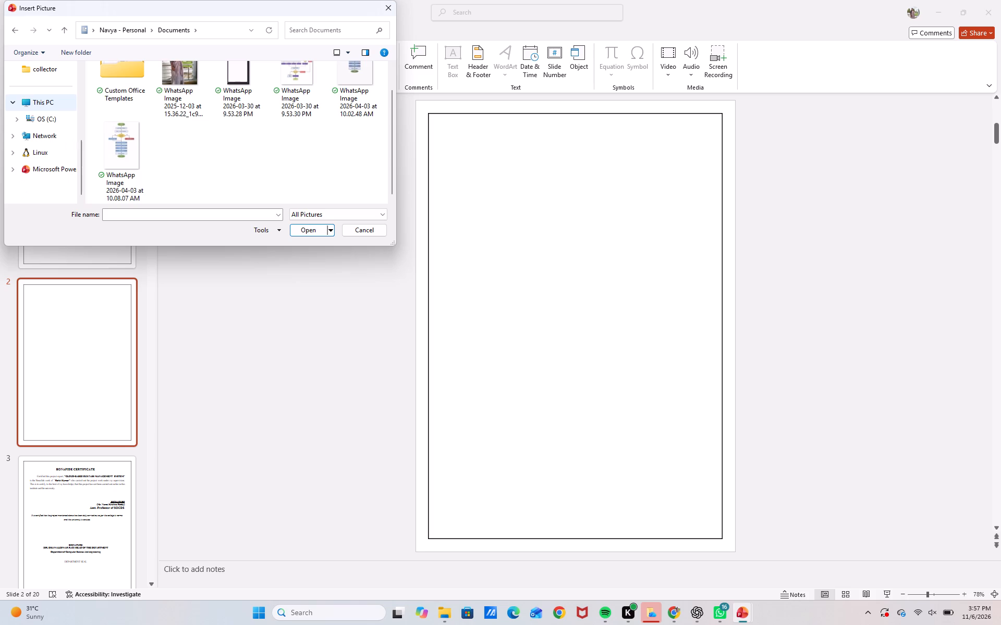
pyautogui.click(394, 12)
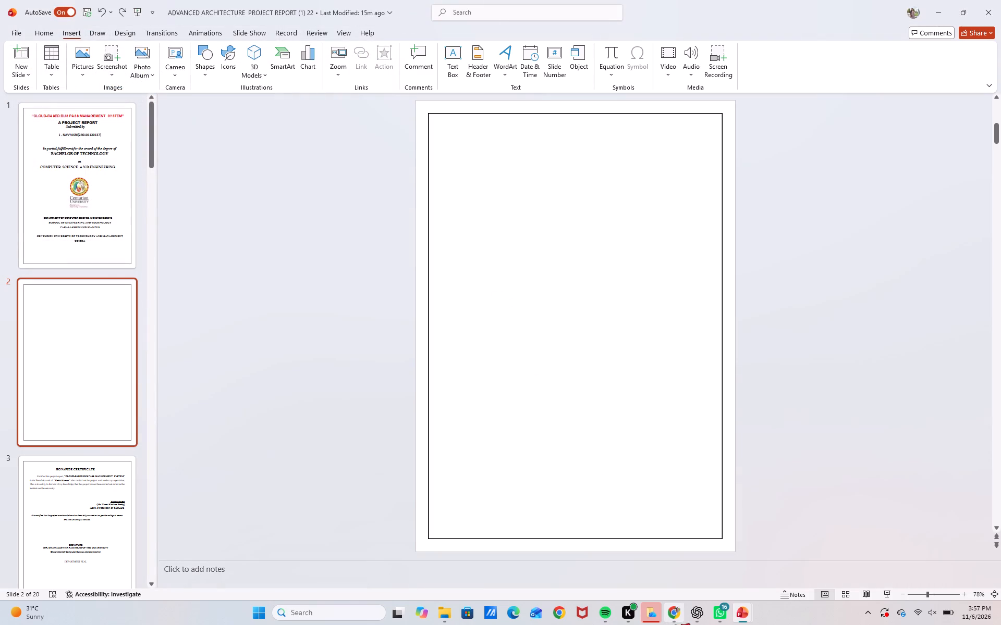
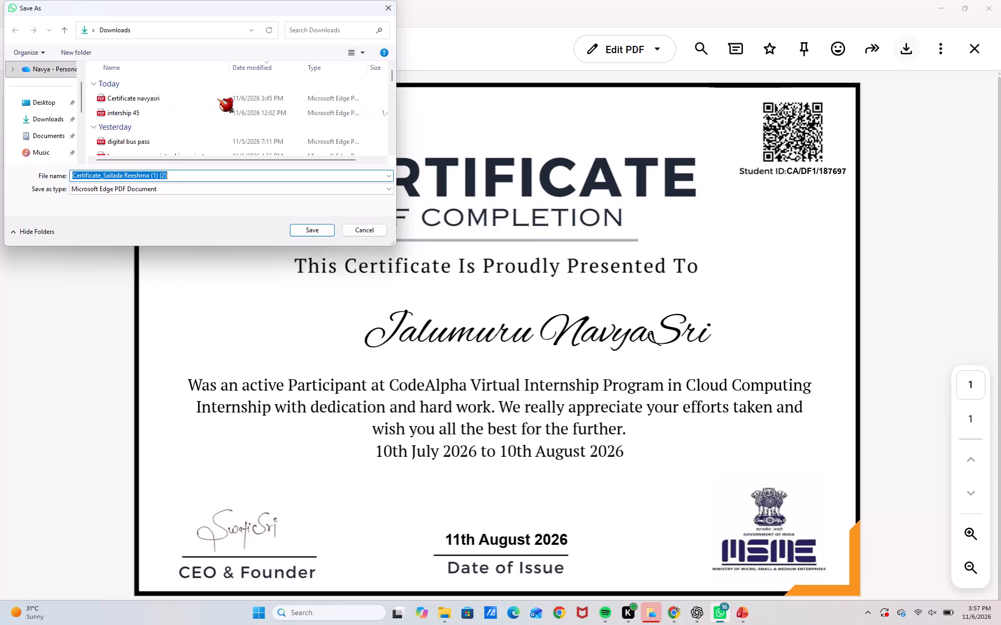
# Save the internship completion certificate PDF to Downloads under the same file name as today's existing certificate file.
pyautogui.click(217, 99)
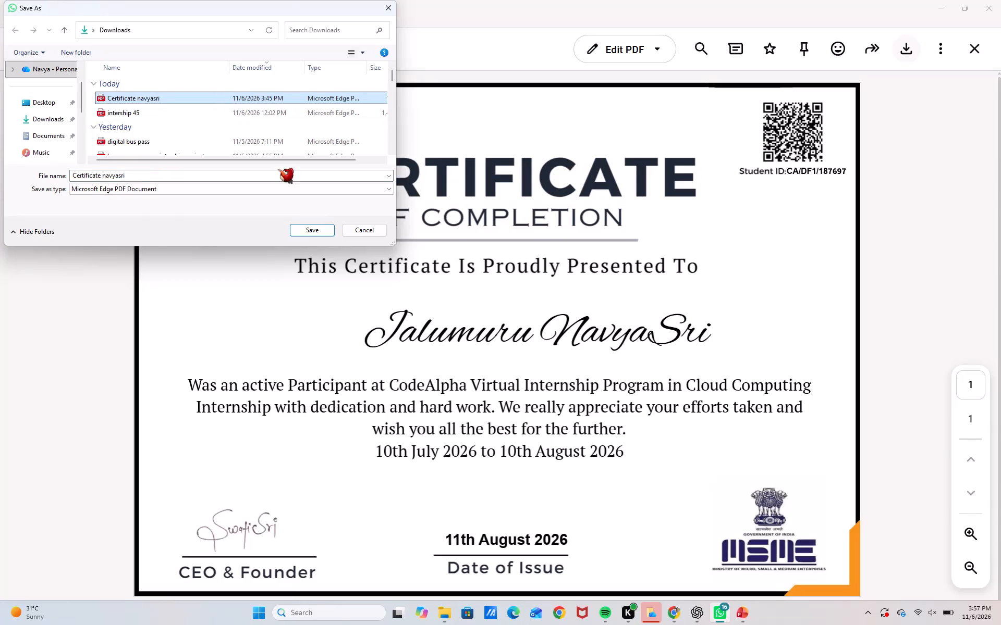
pyautogui.click(323, 229)
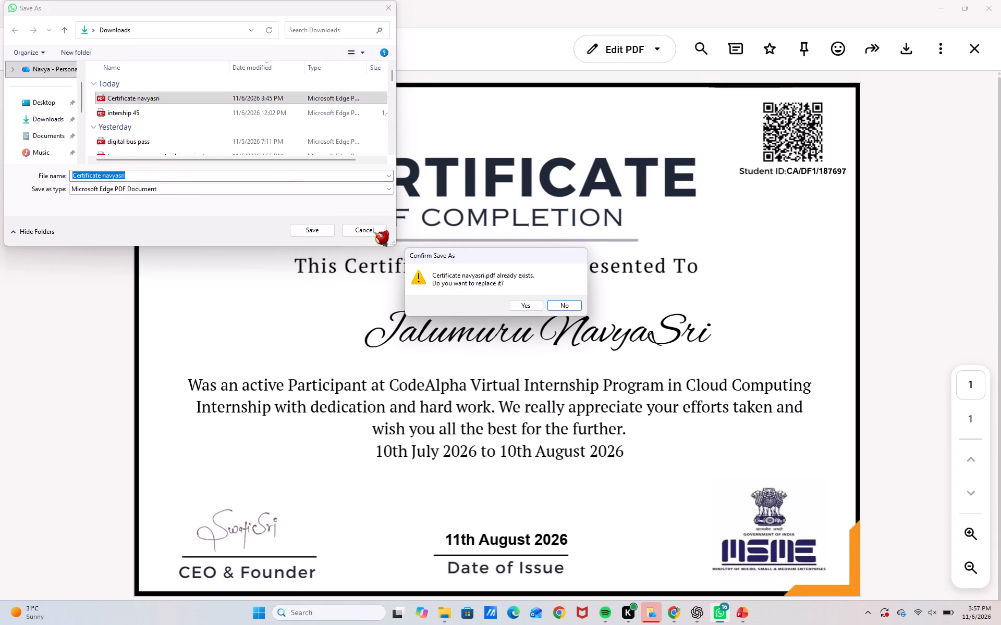
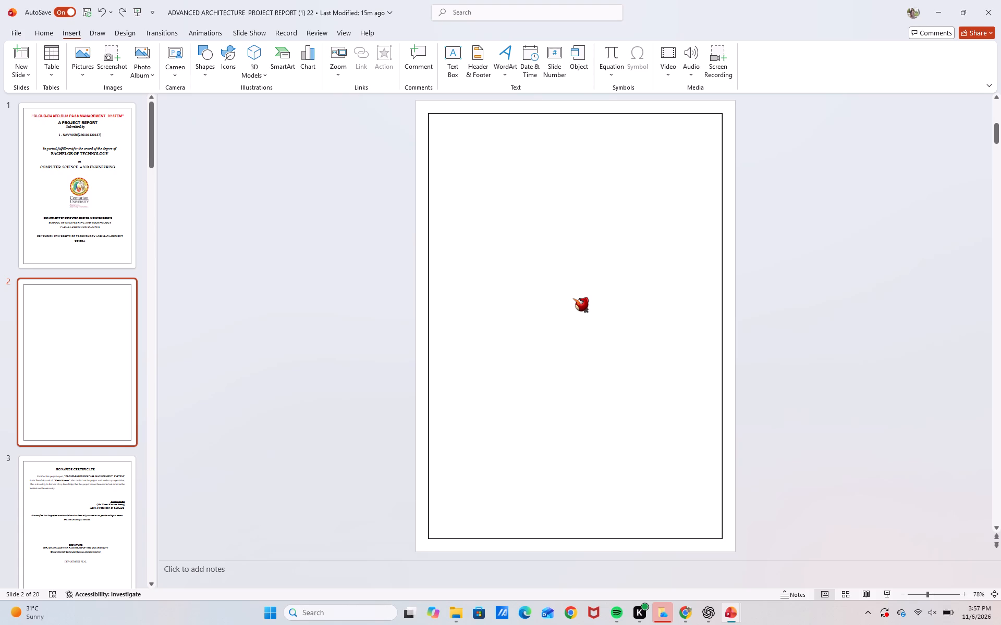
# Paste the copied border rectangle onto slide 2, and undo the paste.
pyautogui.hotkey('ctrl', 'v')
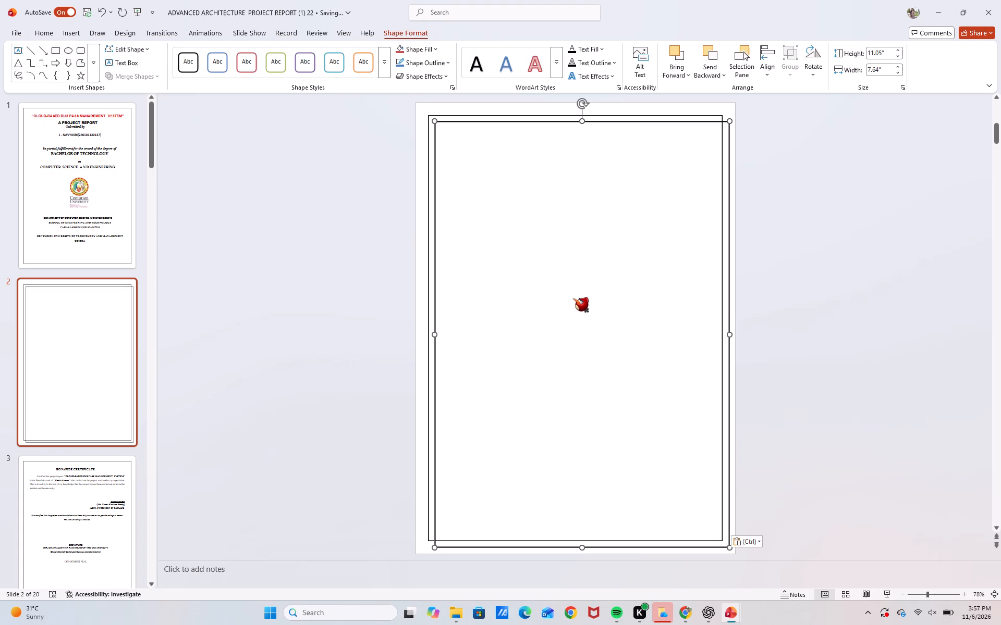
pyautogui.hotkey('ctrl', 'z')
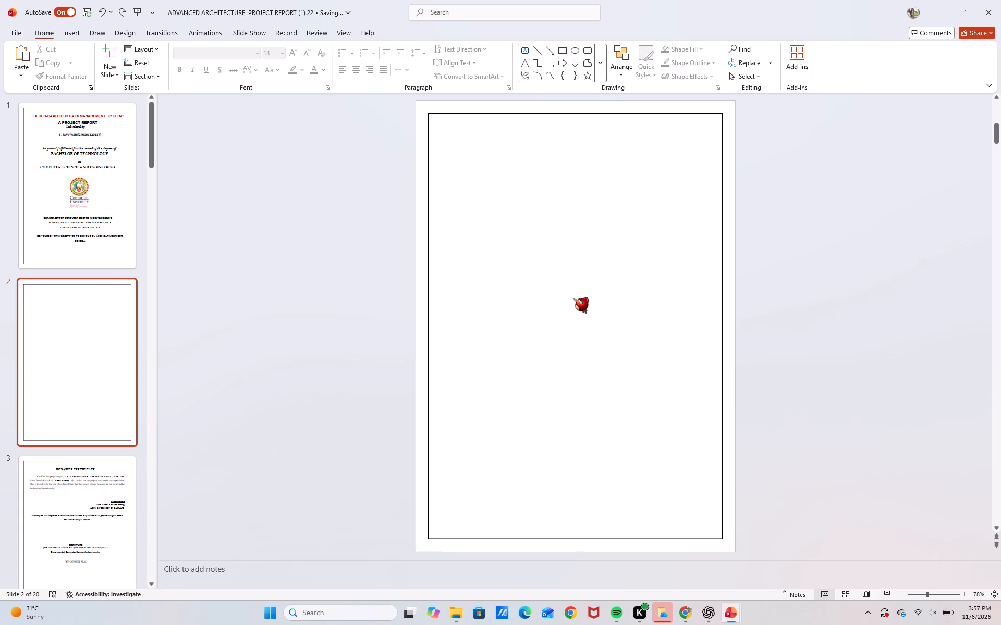
# Start inserting a picture from this device on slide 2 and look through Music, Documents and Downloads for the certificate.
pyautogui.click(573, 298)
pyautogui.click(76, 33)
pyautogui.click(79, 63)
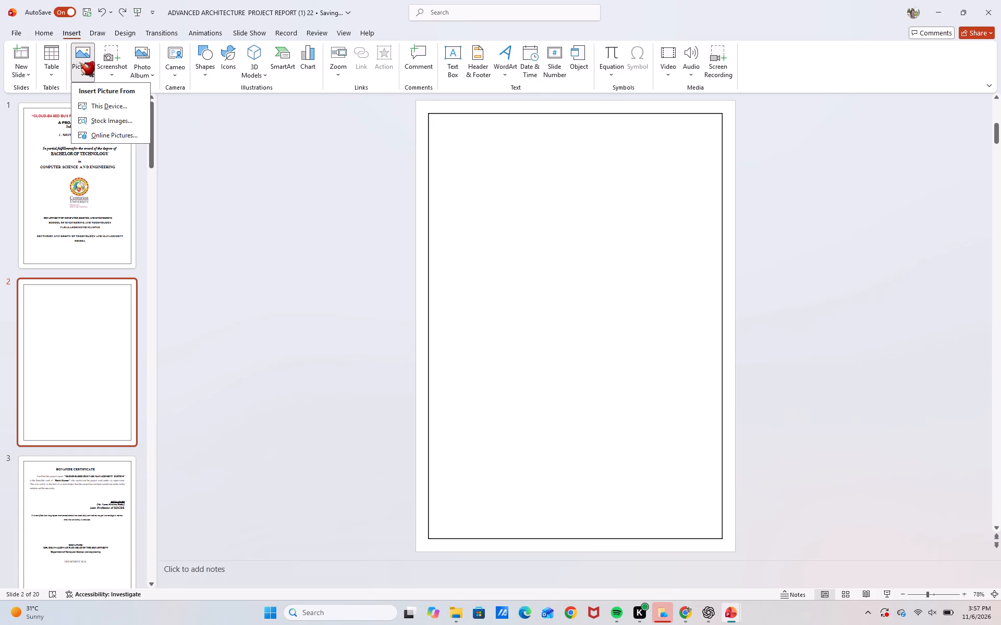
pyautogui.click(111, 109)
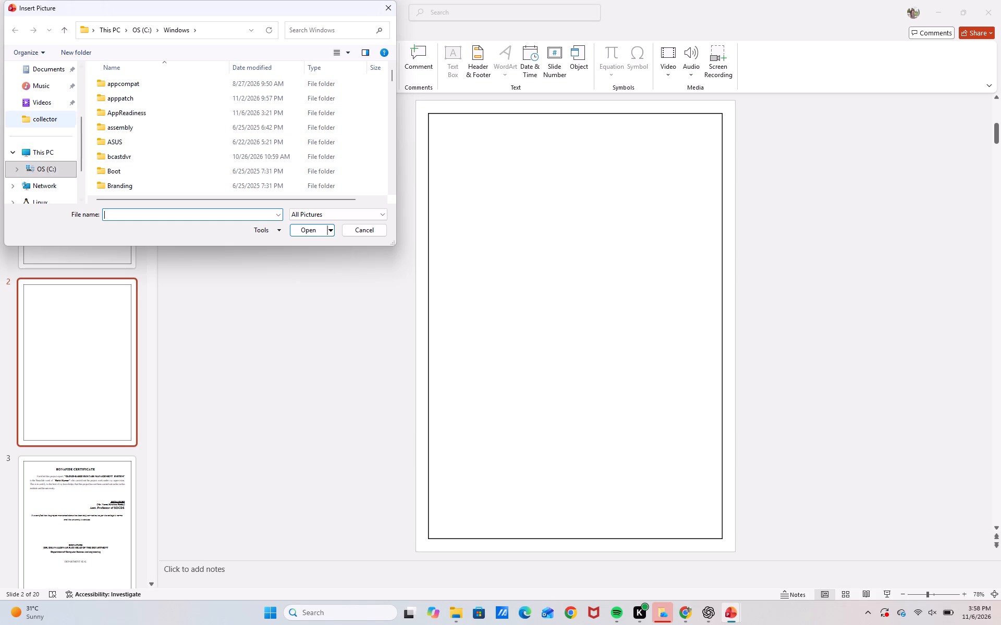
pyautogui.click(35, 78)
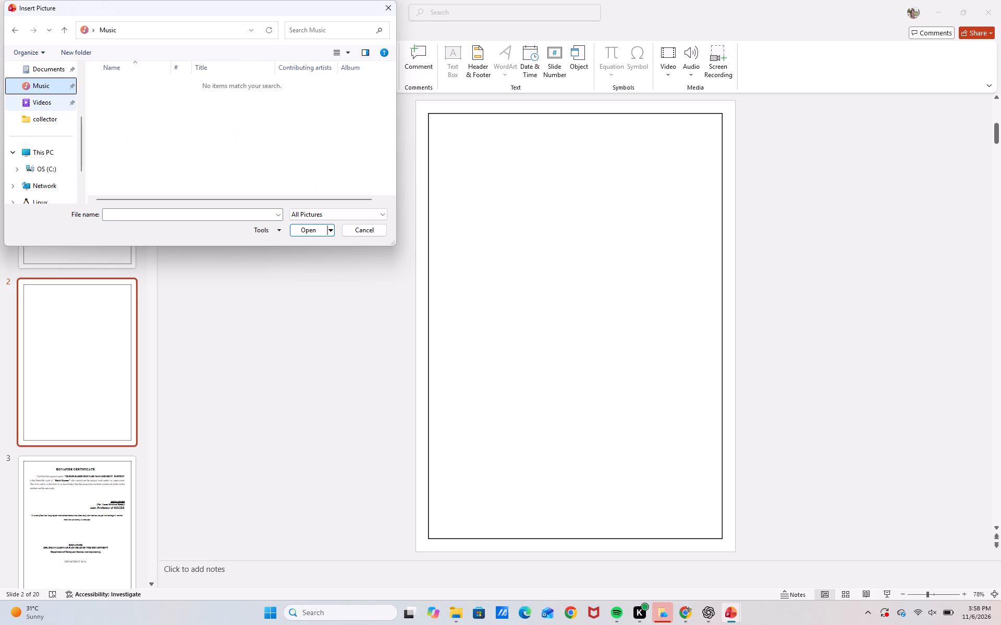
pyautogui.click(40, 66)
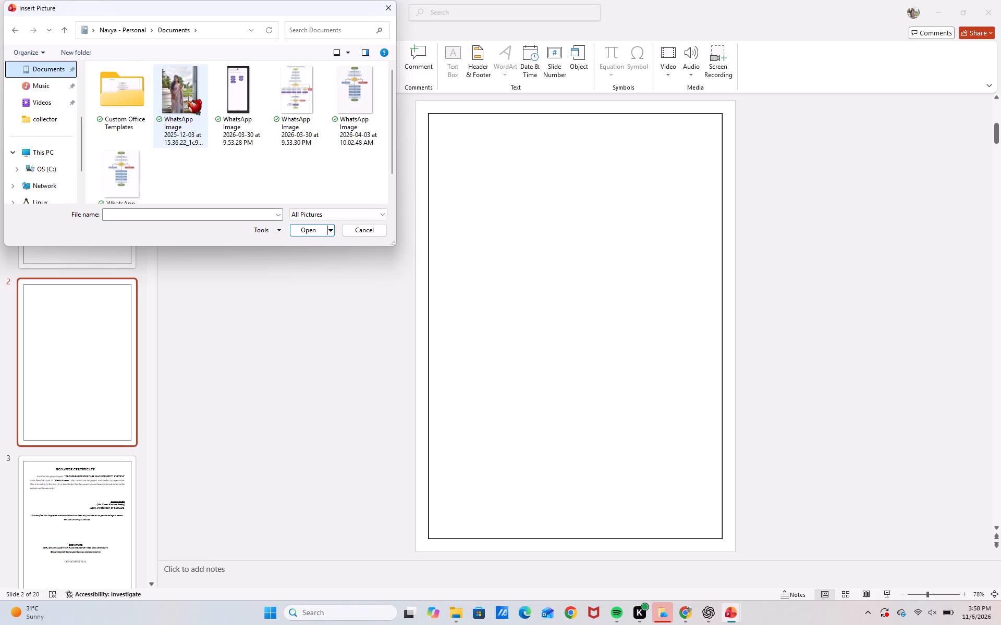
pyautogui.scroll(3, 178, 72)
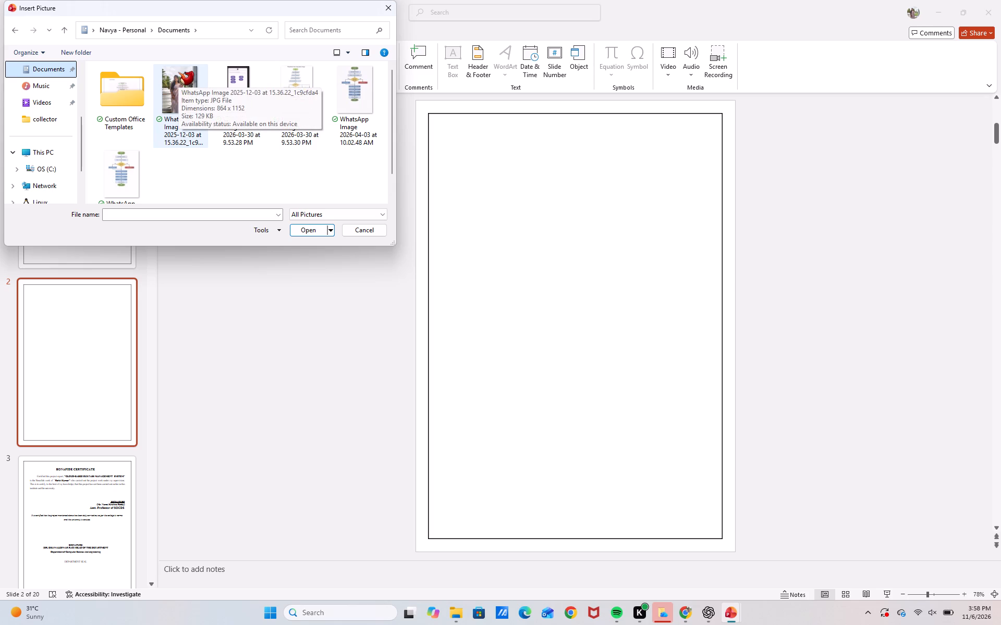
pyautogui.scroll(-2, 227, 151)
pyautogui.hscroll(-2, 227, 151)
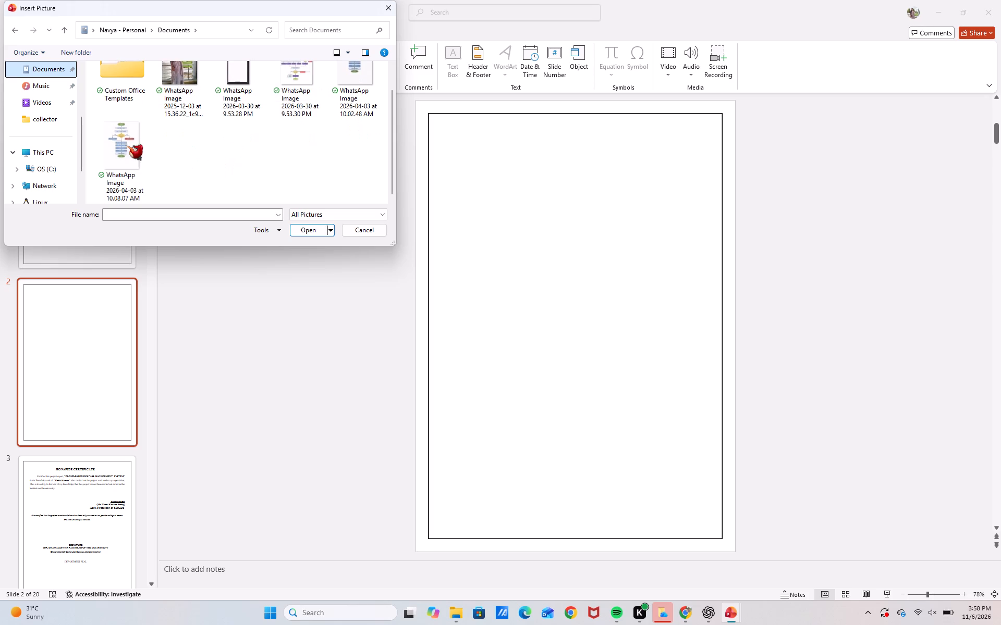
pyautogui.moveTo(80, 136); pyautogui.dragTo(77, 81)
pyautogui.click(33, 152)
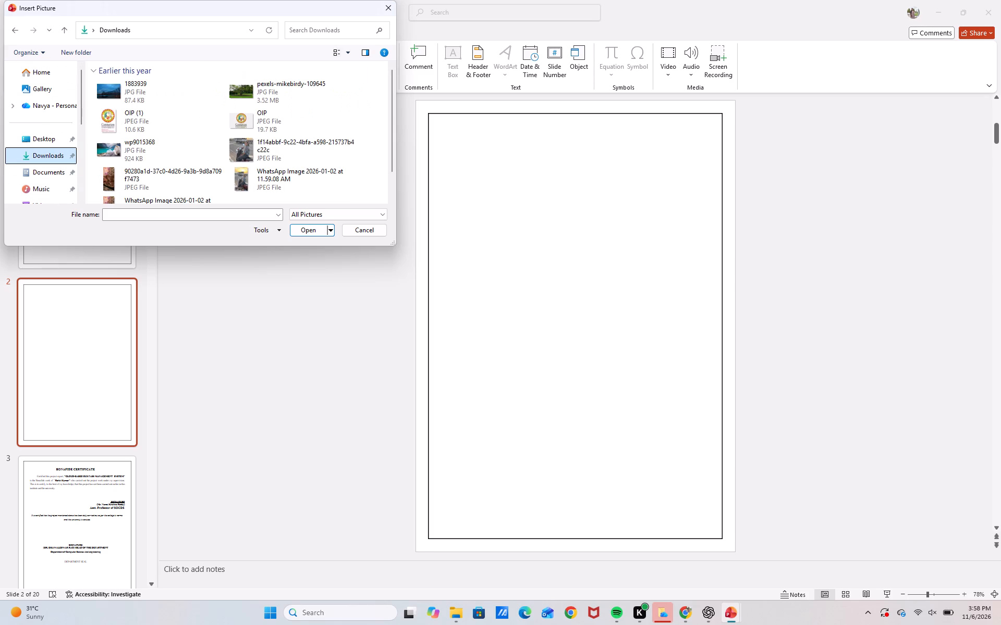
pyautogui.scroll(-1, 181, 159)
pyautogui.scroll(1, 181, 159)
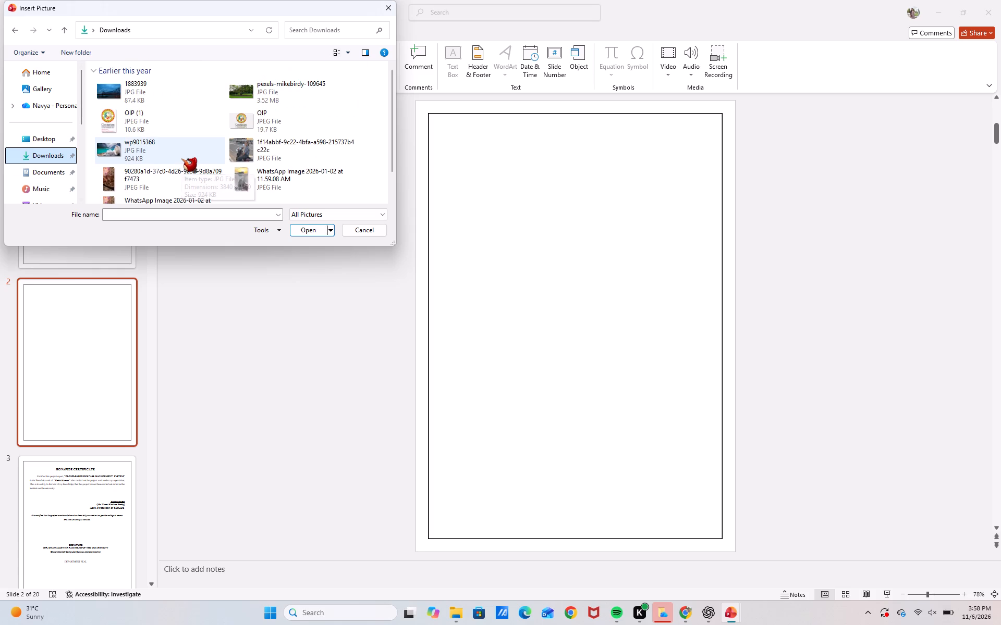
pyautogui.scroll(1, 181, 159)
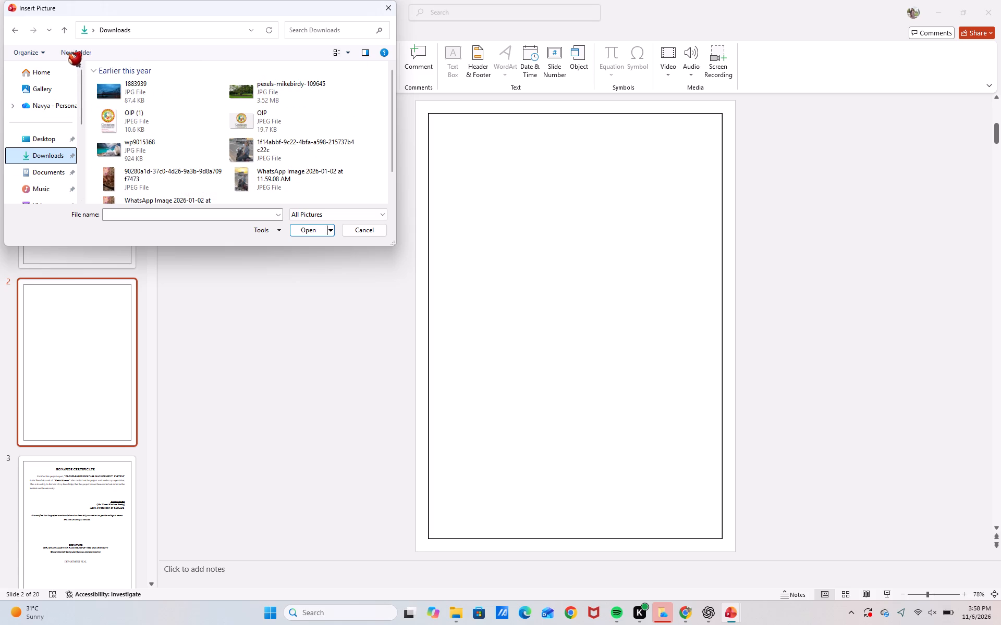
# Look for the certificate picture in Desktop, Documents and This PC, and check Downloads again.
pyautogui.click(132, 23)
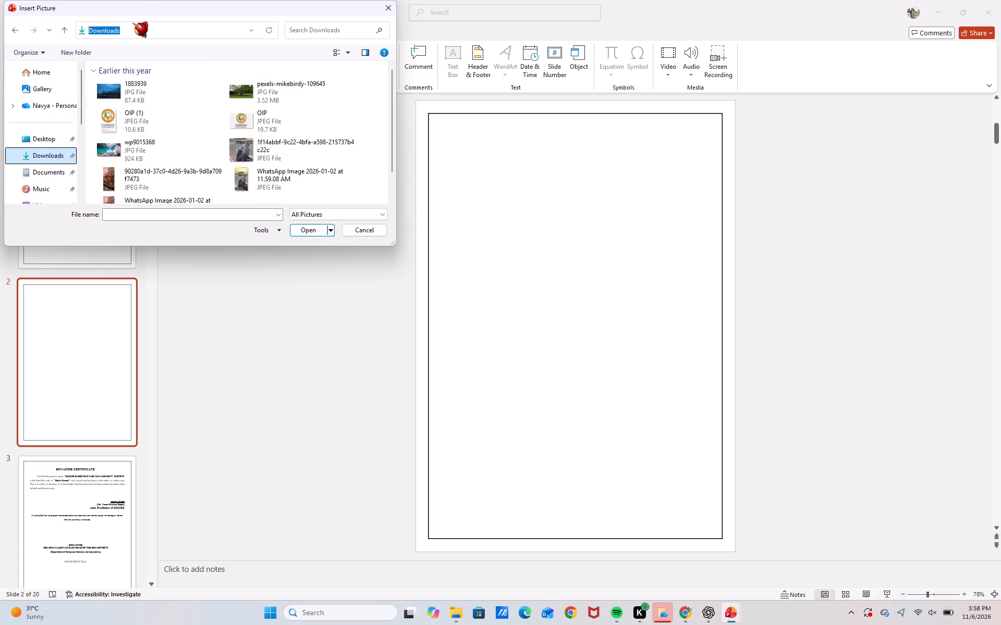
pyautogui.click(73, 131)
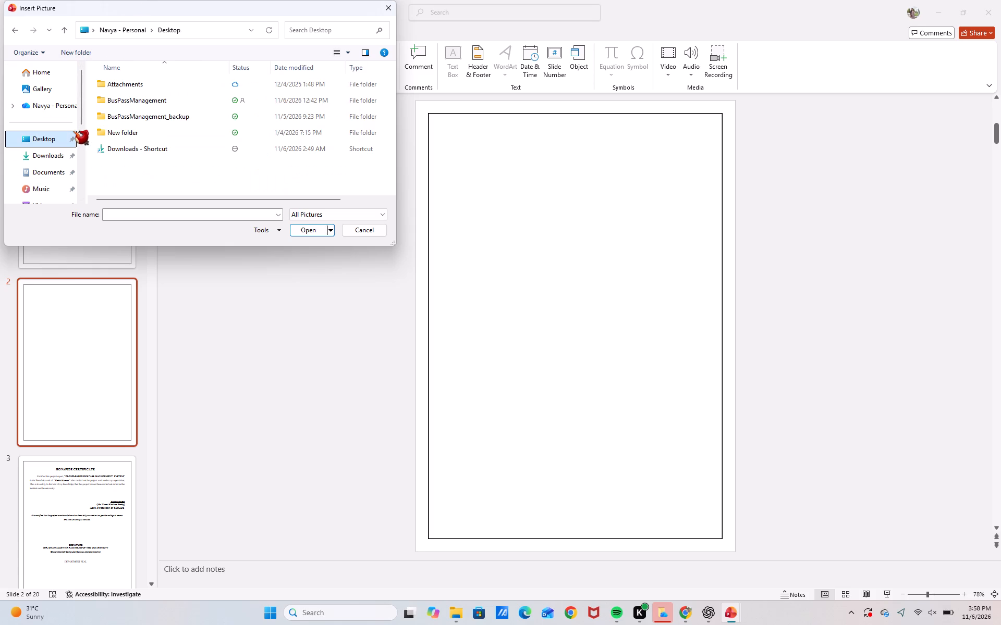
pyautogui.click(136, 150)
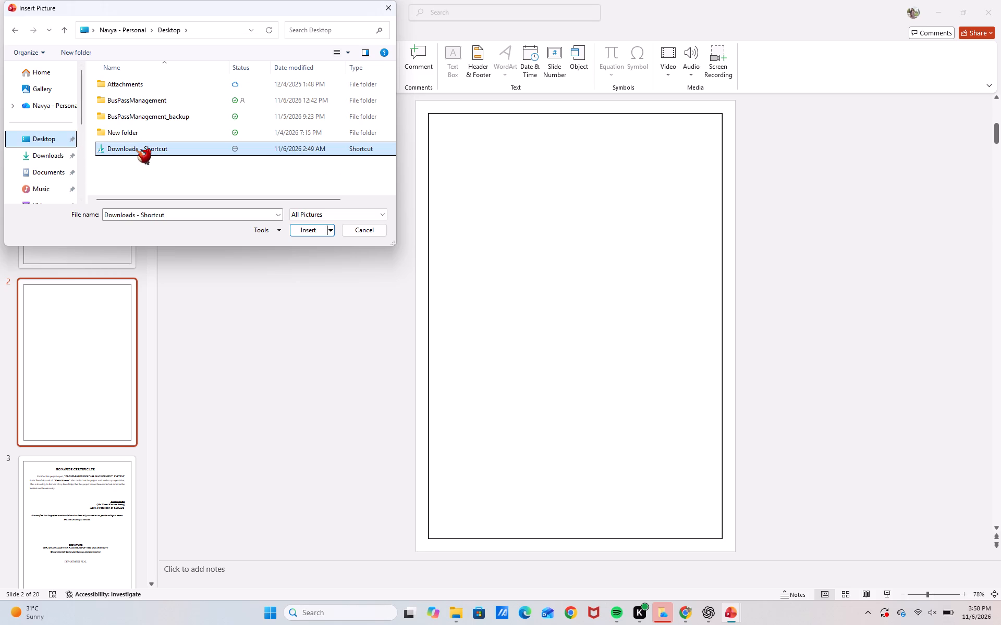
pyautogui.click(58, 174)
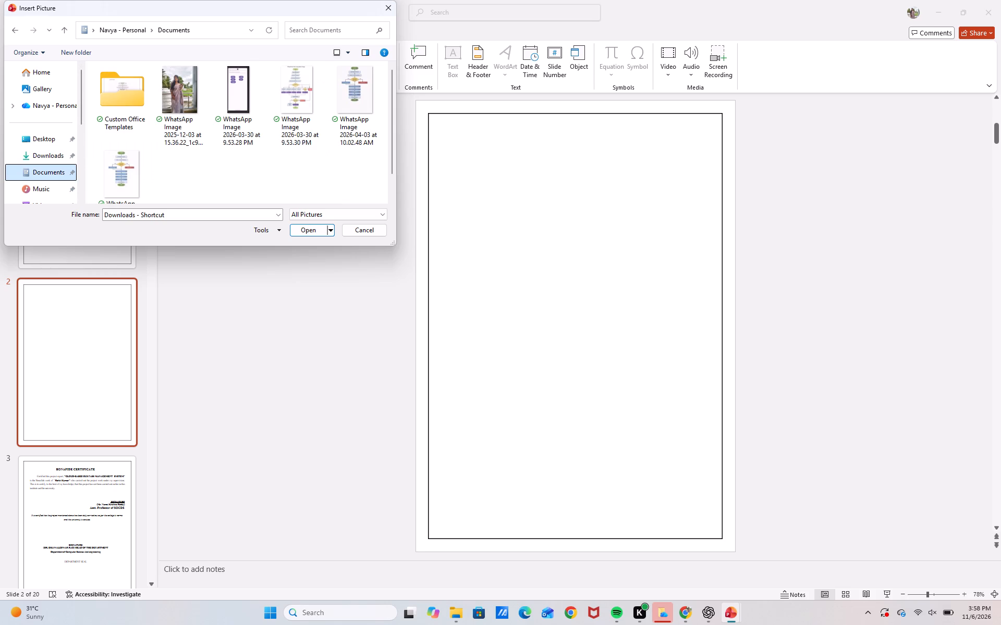
pyautogui.keyDown('ctrl'); pyautogui.scroll(1, 58, 174); pyautogui.keyUp('ctrl')
pyautogui.scroll(-2, 48, 204)
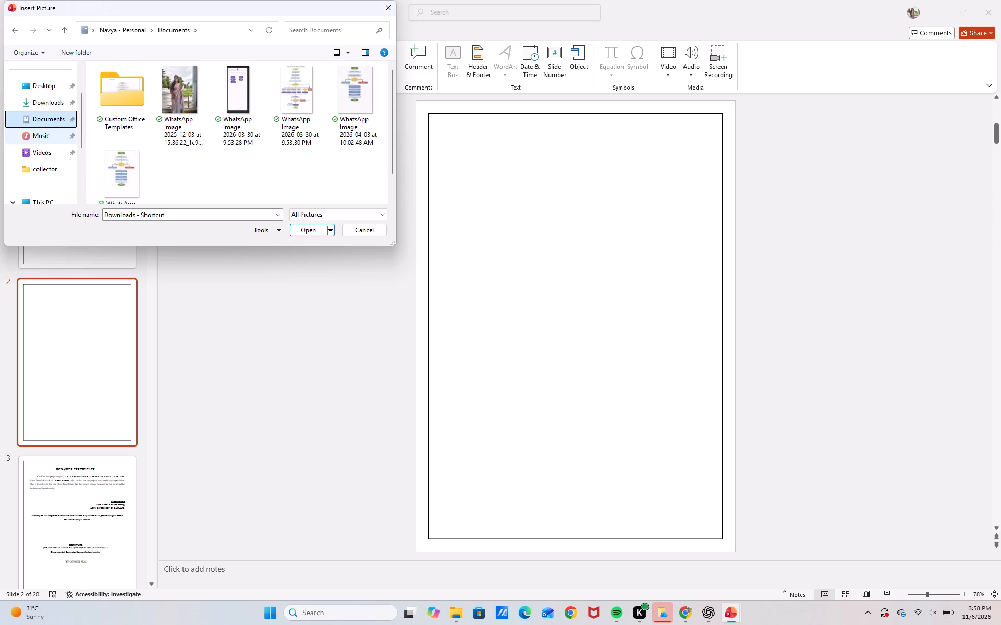
pyautogui.scroll(-1, 48, 191)
pyautogui.click(47, 99)
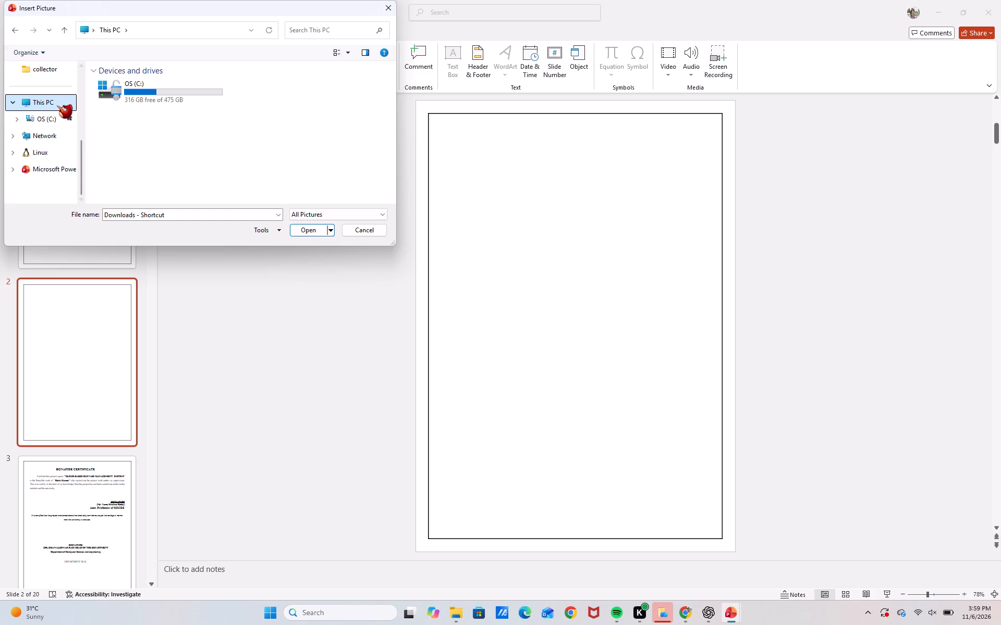
pyautogui.scroll(1, 56, 106)
pyautogui.click(45, 74)
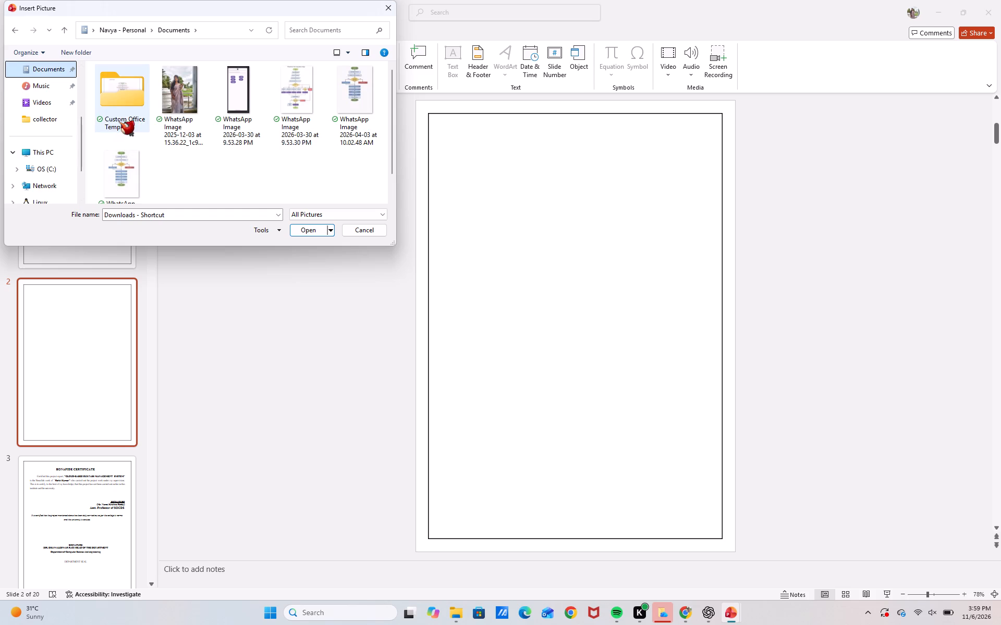
pyautogui.scroll(6, 31, 104)
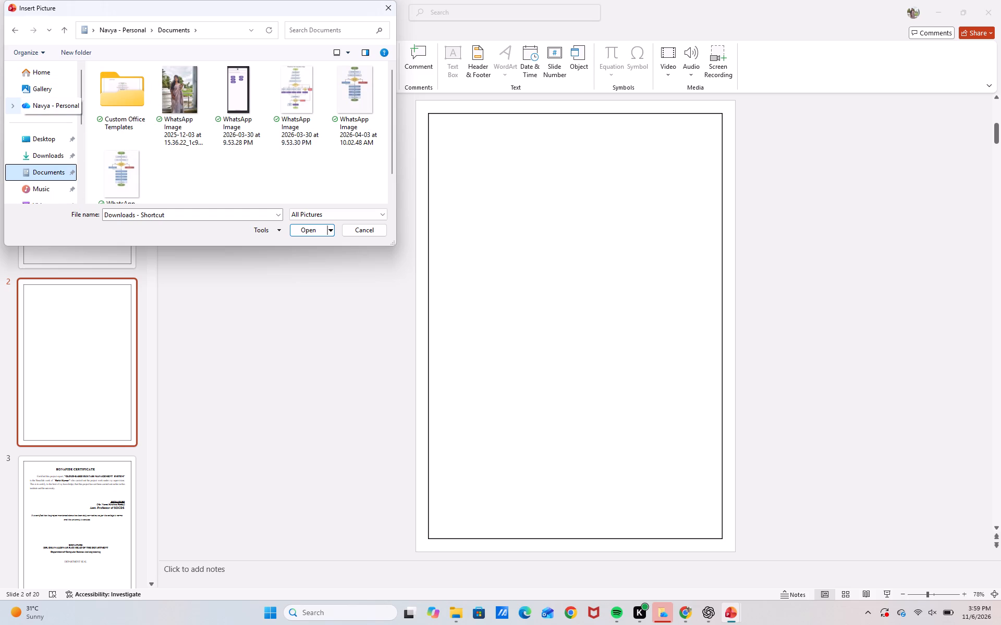
pyautogui.click(58, 157)
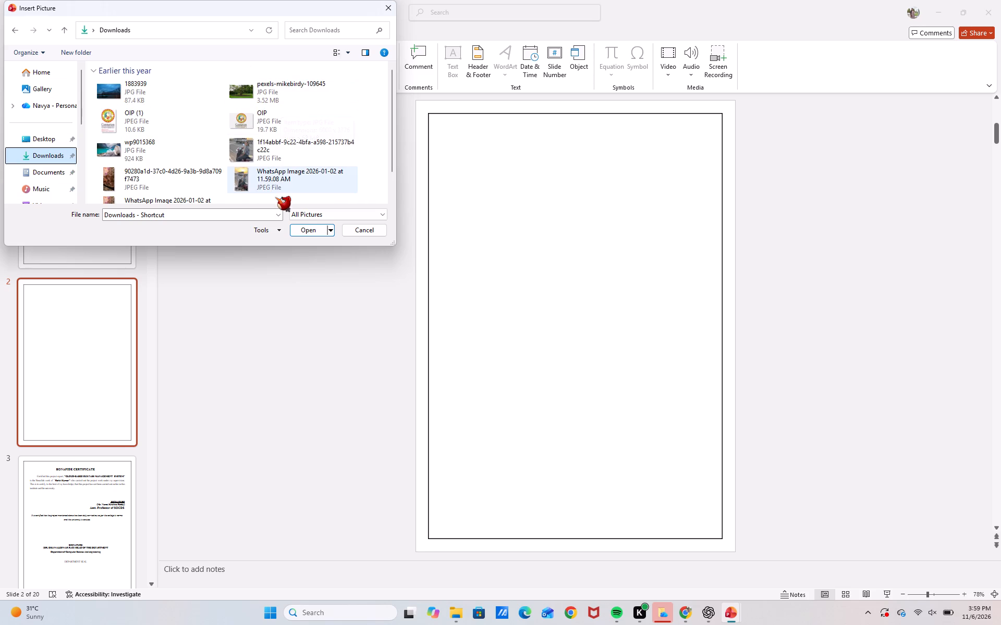
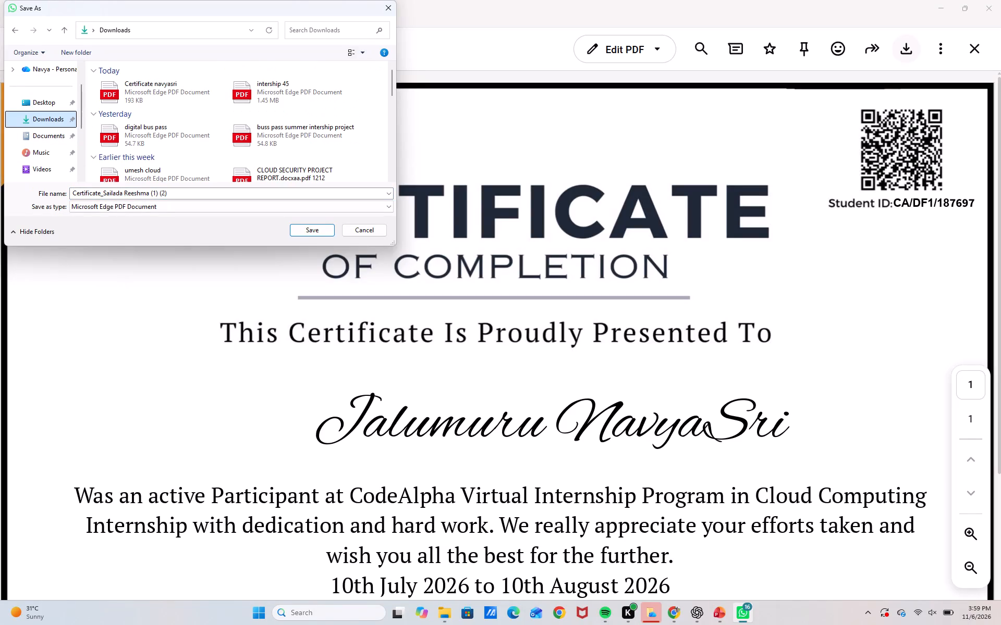
# Replace the suggested file name with navya for saving the certificate PDF in the Downloads folder.
pyautogui.click(175, 193)
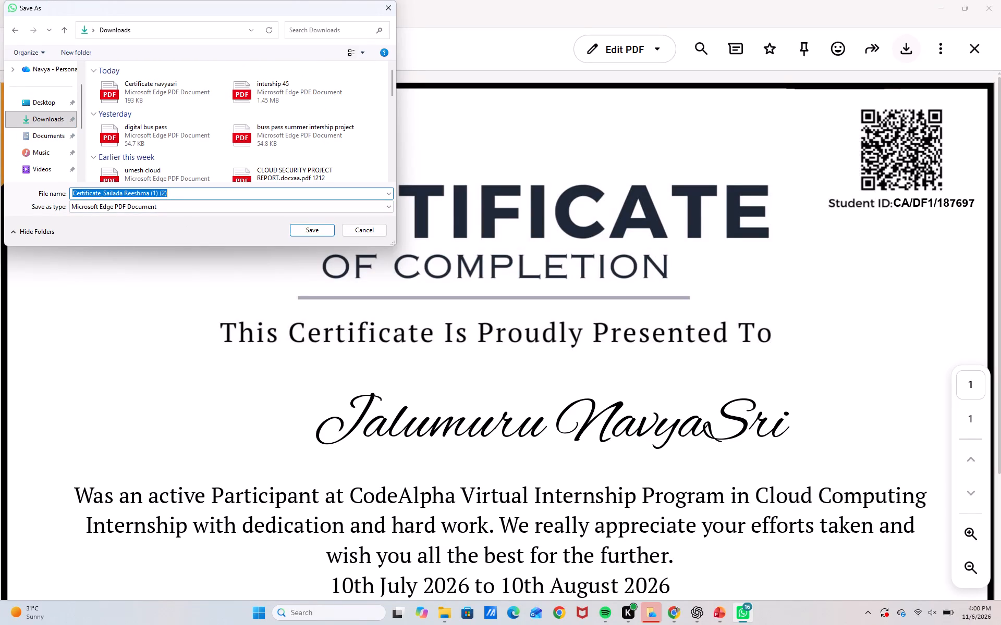
pyautogui.press('BackSpace')
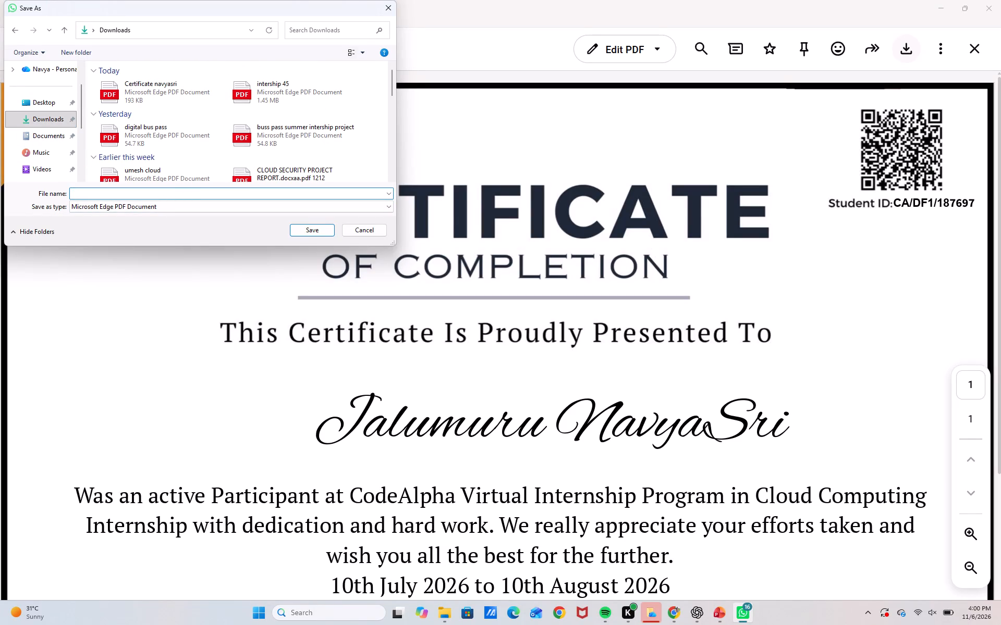
pyautogui.write('navya')
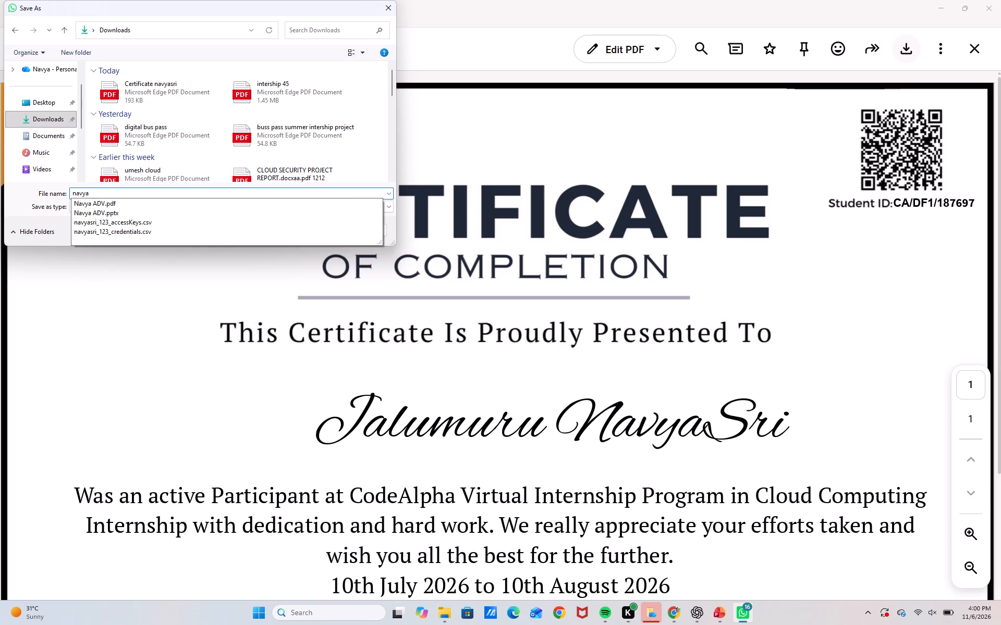
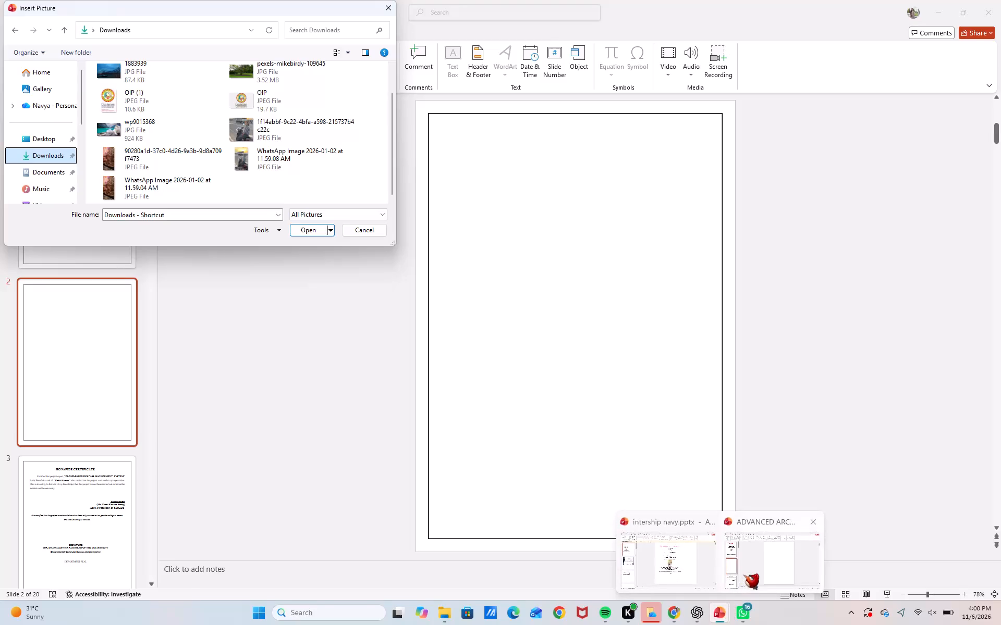
# Return to the project report, dismiss the picture insertion, and paste the copied completion certificate onto blank slide 2.
pyautogui.click(743, 573)
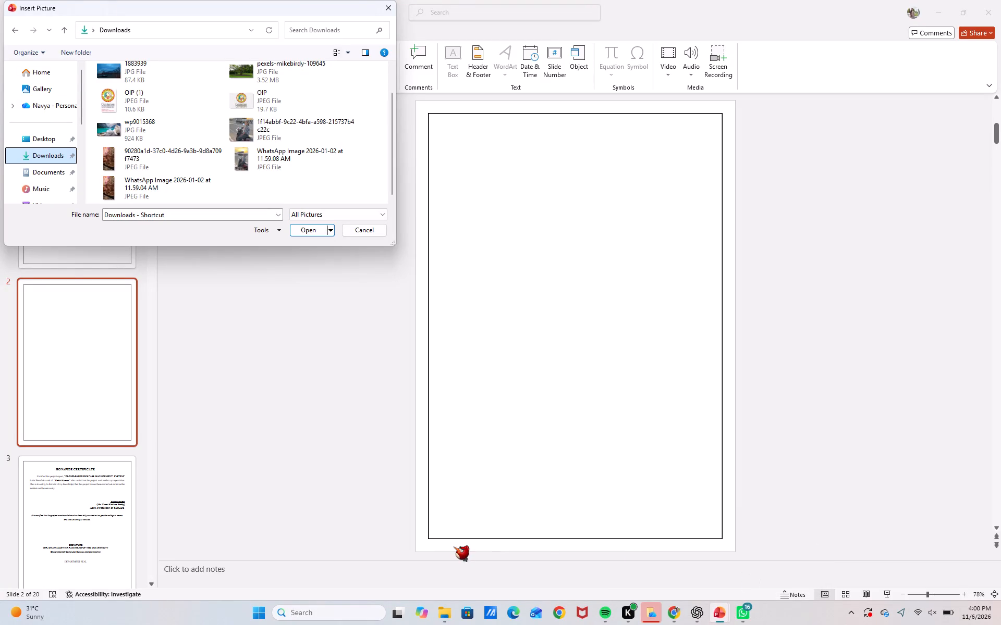
pyautogui.click(569, 402)
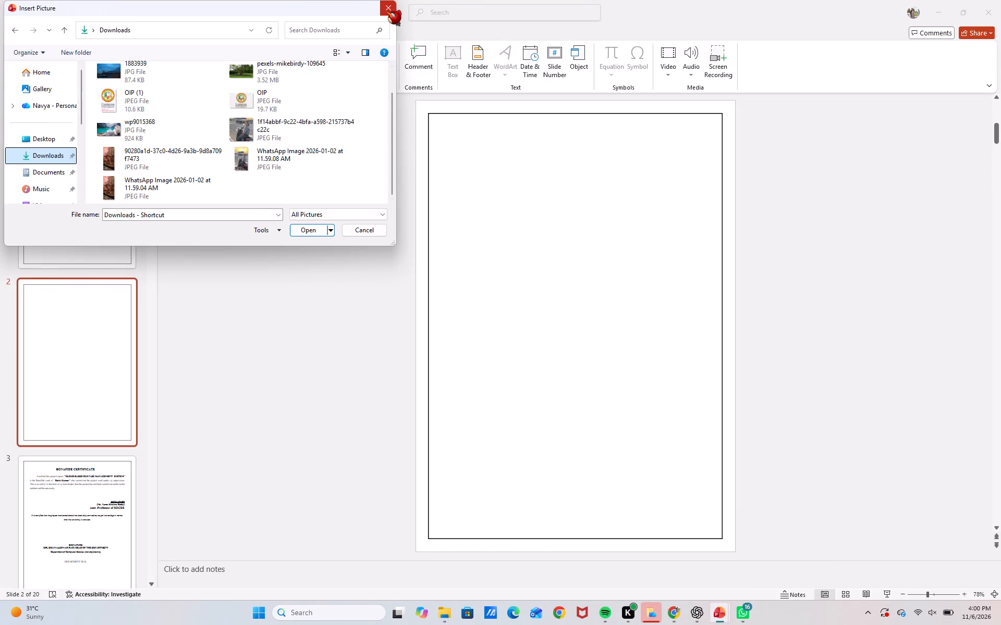
pyautogui.click(386, 9)
pyautogui.click(559, 343)
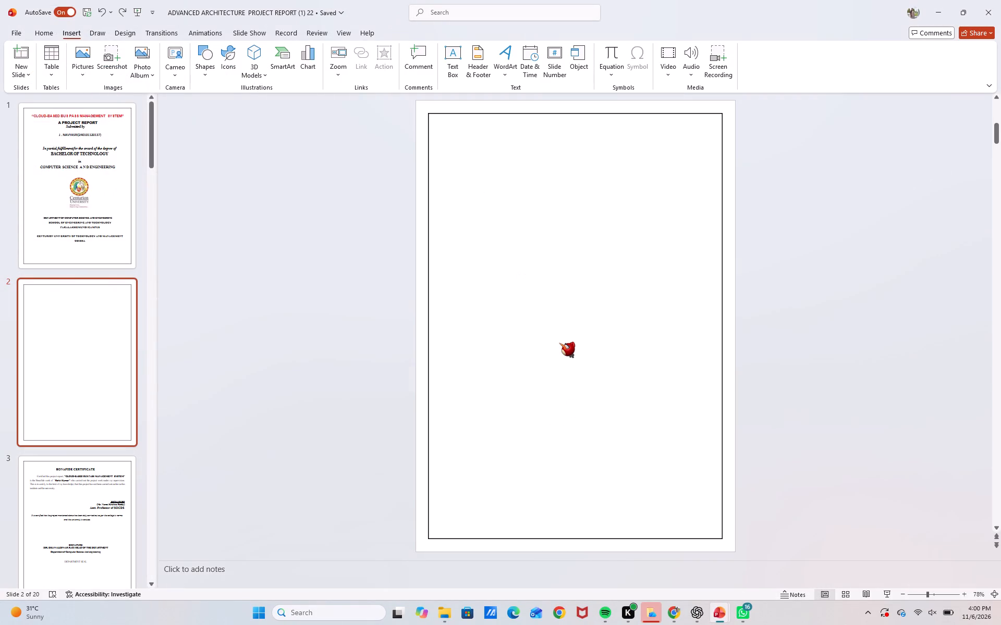
pyautogui.hotkey('ctrl', 'v')
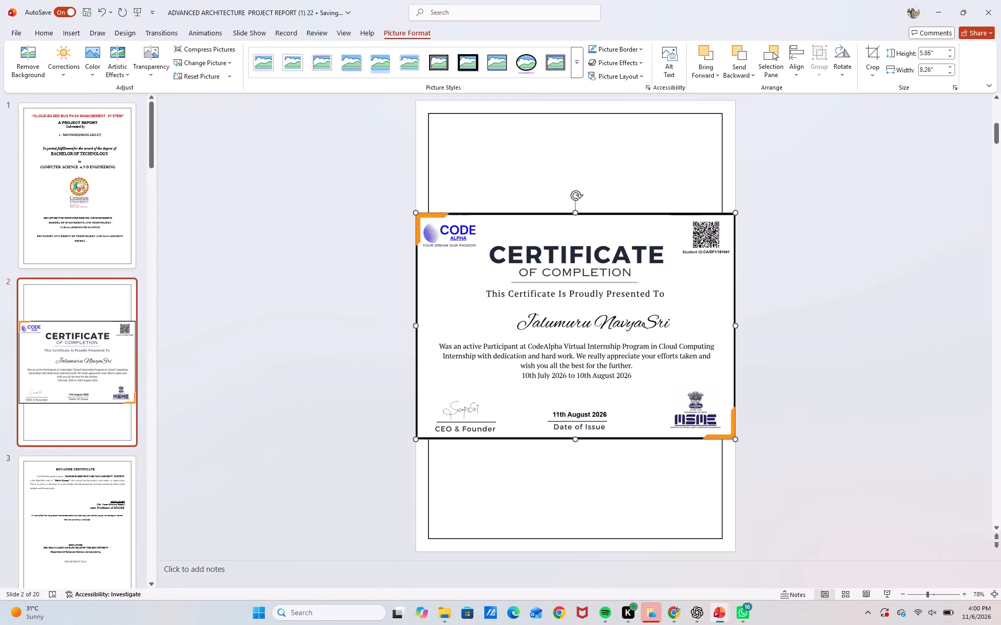
# Rotate the certificate picture on slide 2 by 90 degrees counterclockwise so it fits the portrait page.
pyautogui.click(575, 196)
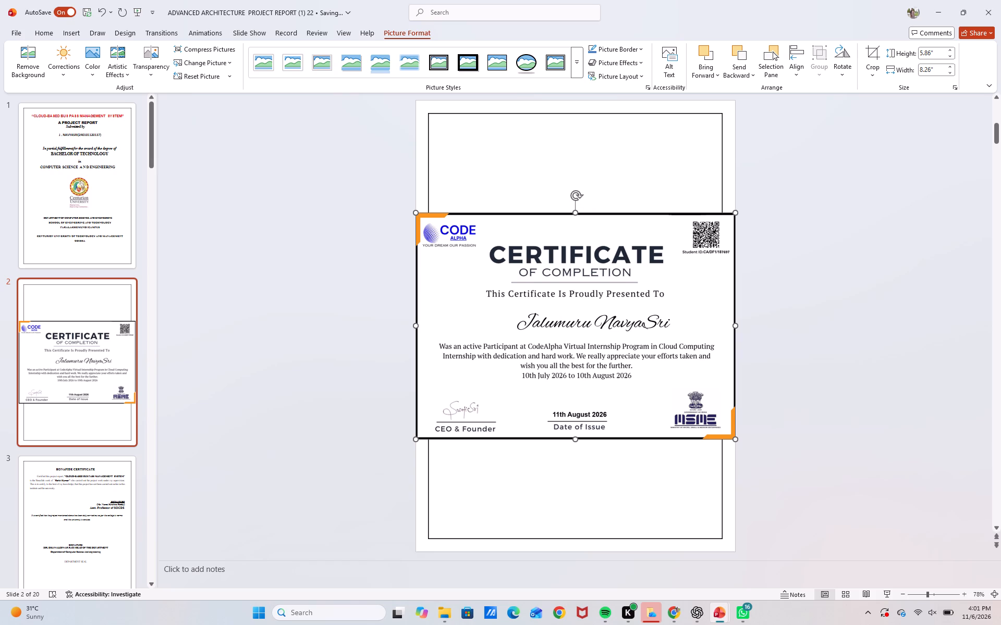
pyautogui.click(578, 195)
pyautogui.moveTo(577, 198); pyautogui.dragTo(589, 230)
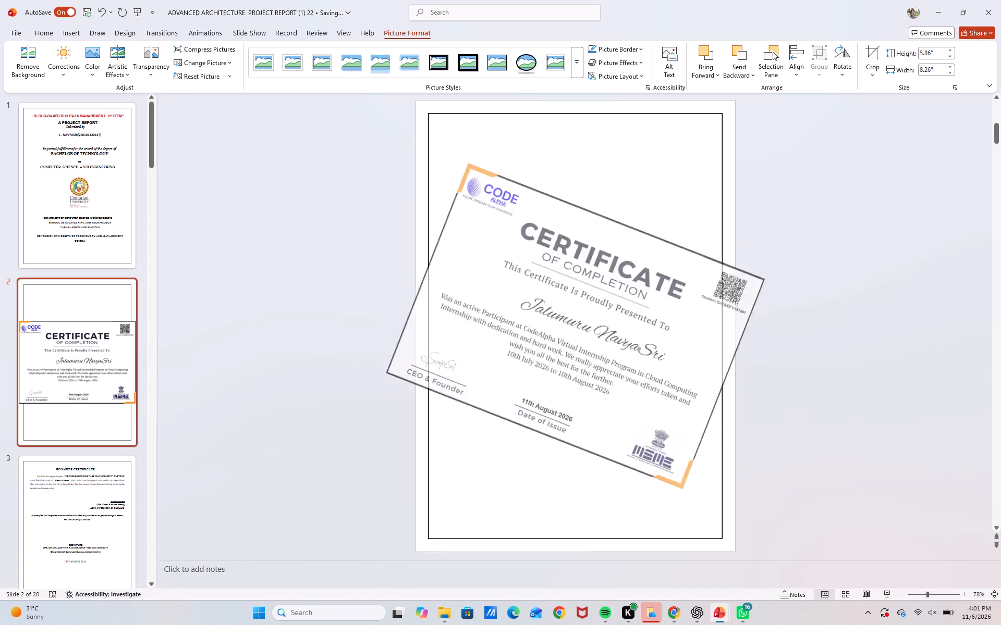
pyautogui.moveTo(589, 230); pyautogui.dragTo(494, 344)
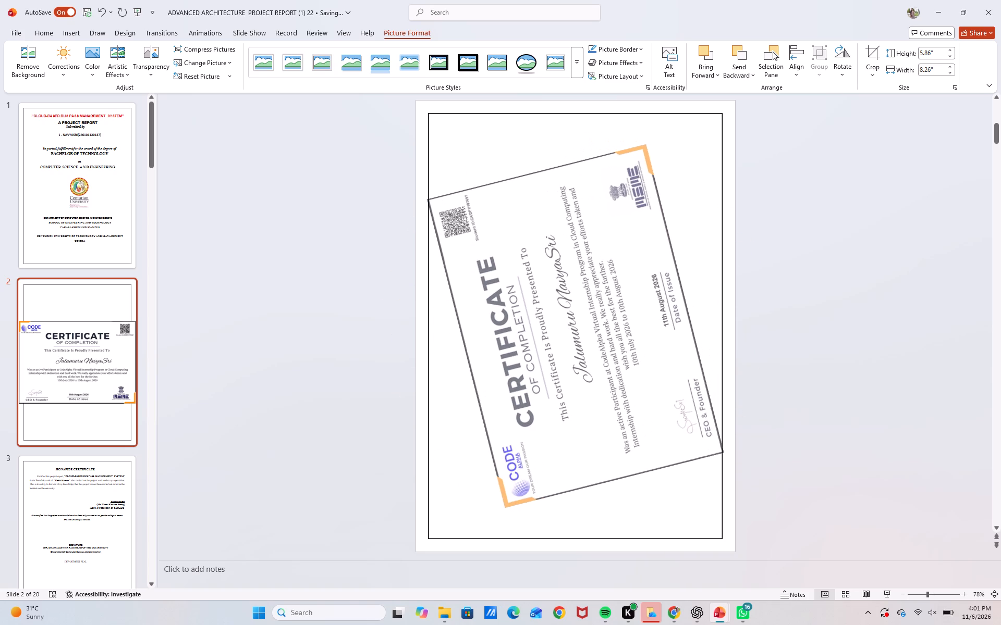
pyautogui.moveTo(494, 344); pyautogui.dragTo(462, 328)
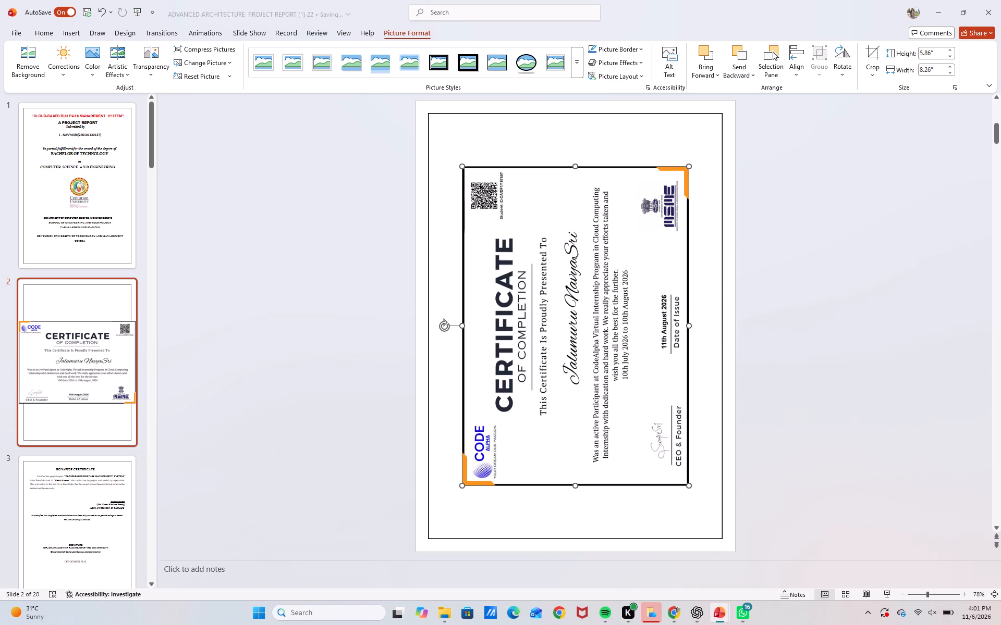
# Enlarge the rotated certificate to about 7.27" high by 10.25" wide and centre it inside the page border.
pyautogui.click(569, 229)
pyautogui.moveTo(569, 229); pyautogui.dragTo(544, 186)
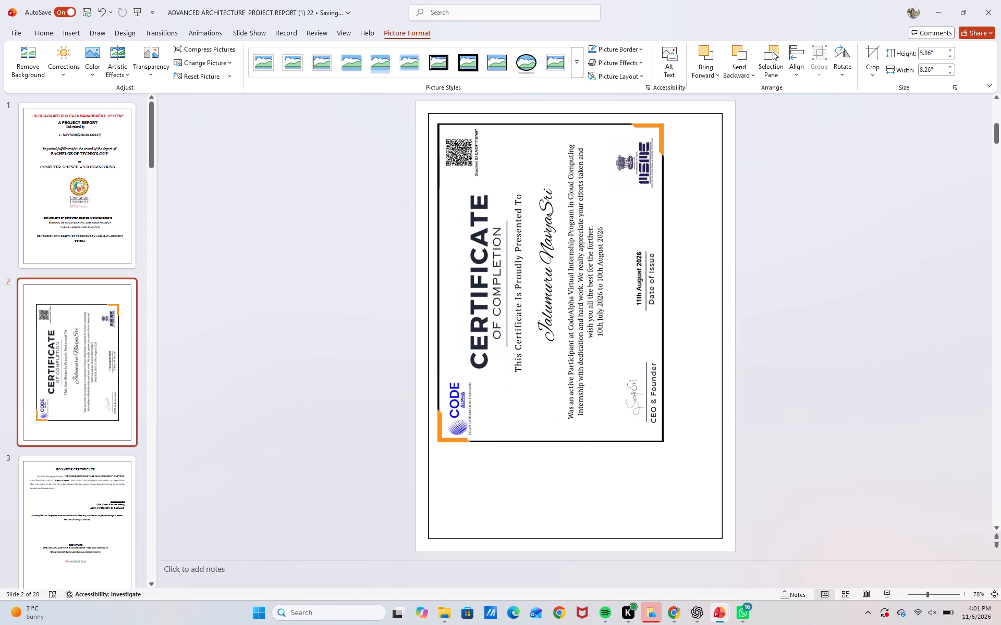
pyautogui.moveTo(544, 186); pyautogui.dragTo(539, 183)
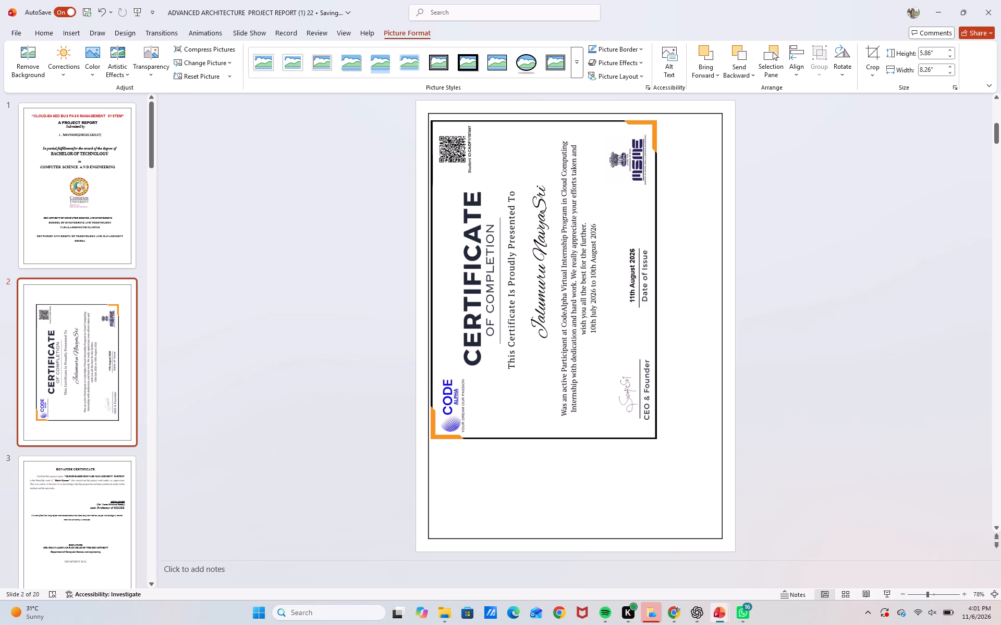
pyautogui.moveTo(539, 183); pyautogui.dragTo(542, 184)
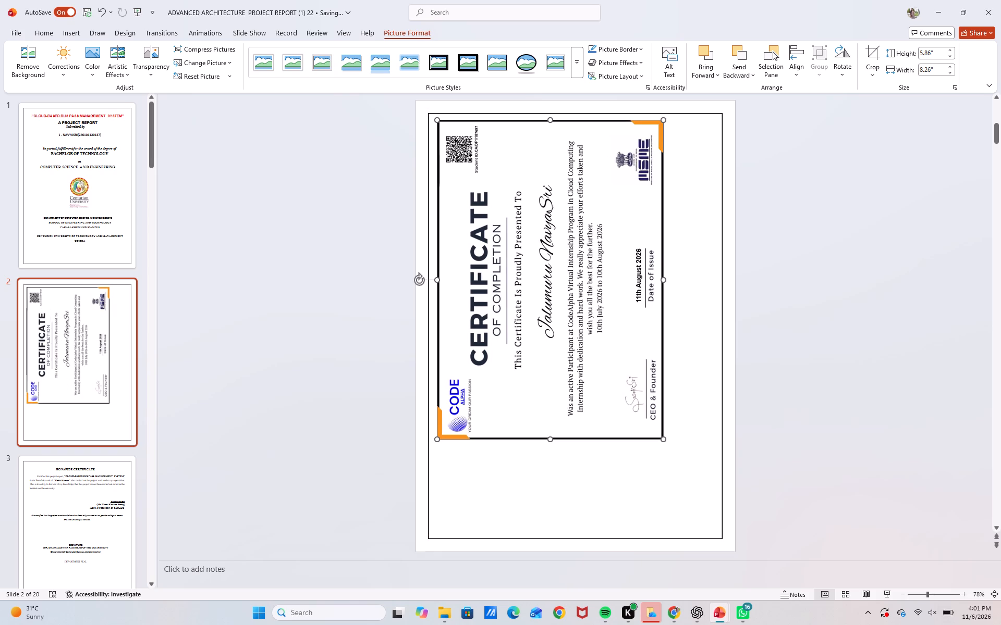
pyautogui.moveTo(662, 438); pyautogui.dragTo(704, 497)
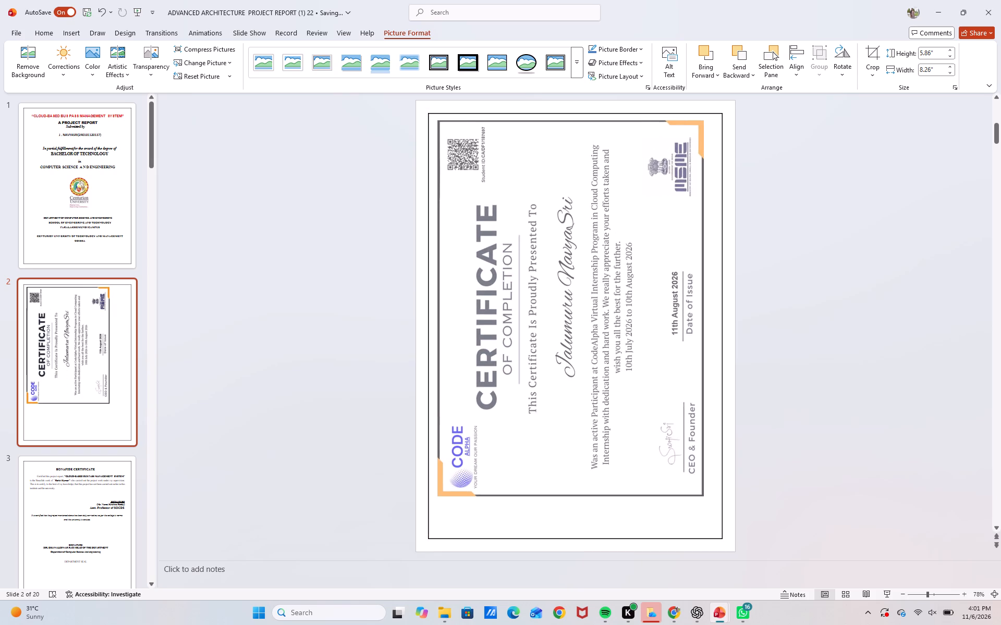
pyautogui.moveTo(704, 497); pyautogui.dragTo(703, 527)
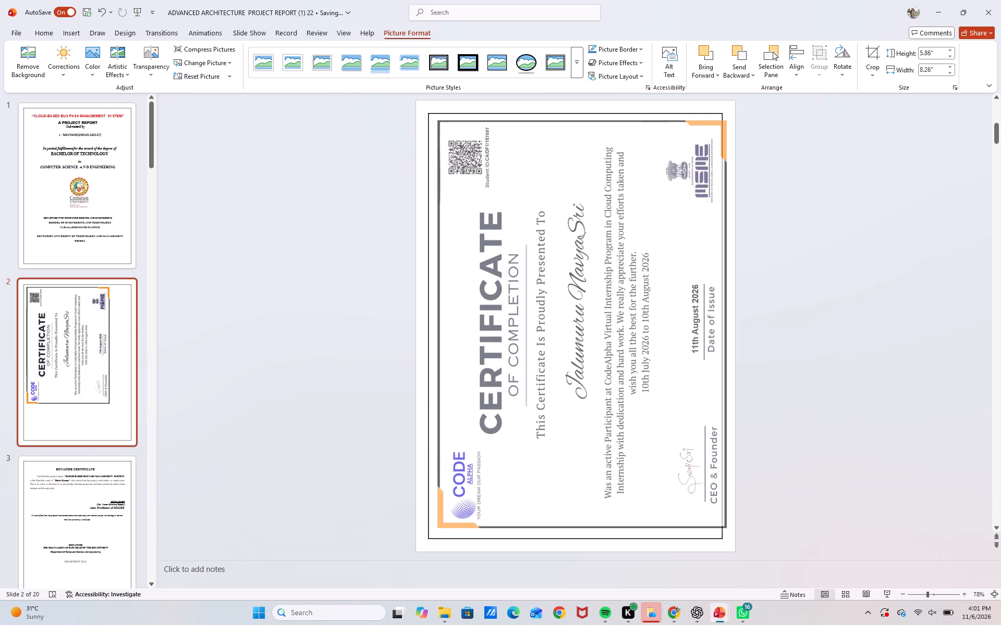
pyautogui.moveTo(703, 527); pyautogui.dragTo(688, 514)
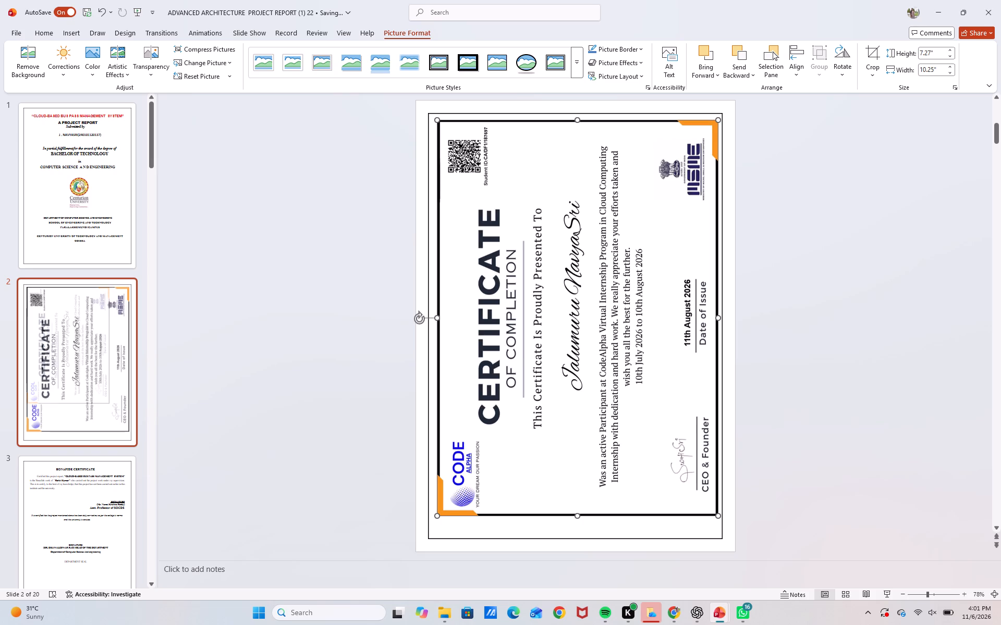
pyautogui.moveTo(664, 474); pyautogui.dragTo(662, 484)
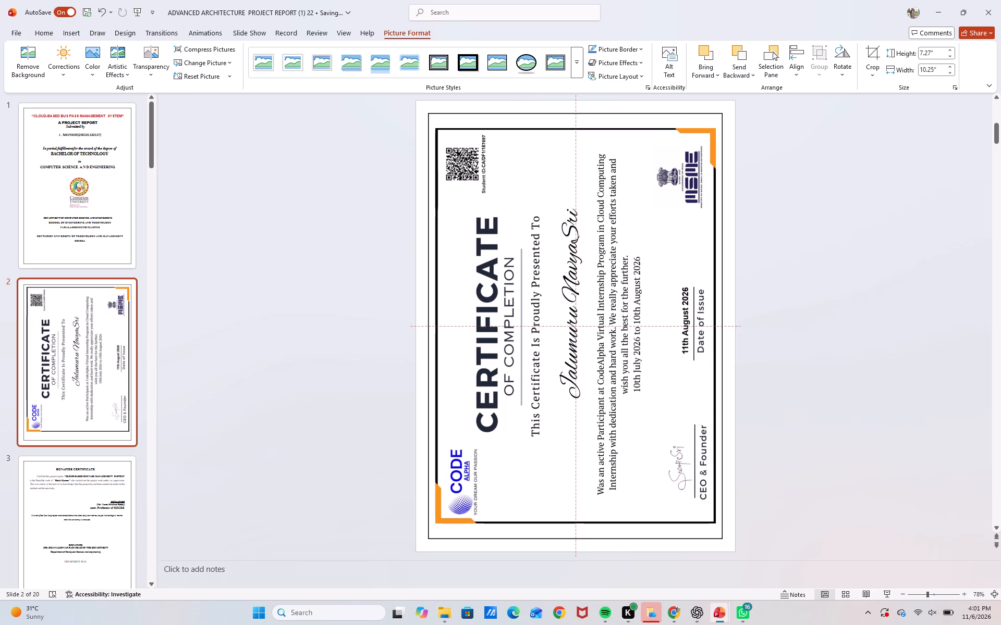
pyautogui.moveTo(662, 484); pyautogui.dragTo(663, 480)
pyautogui.click(803, 438)
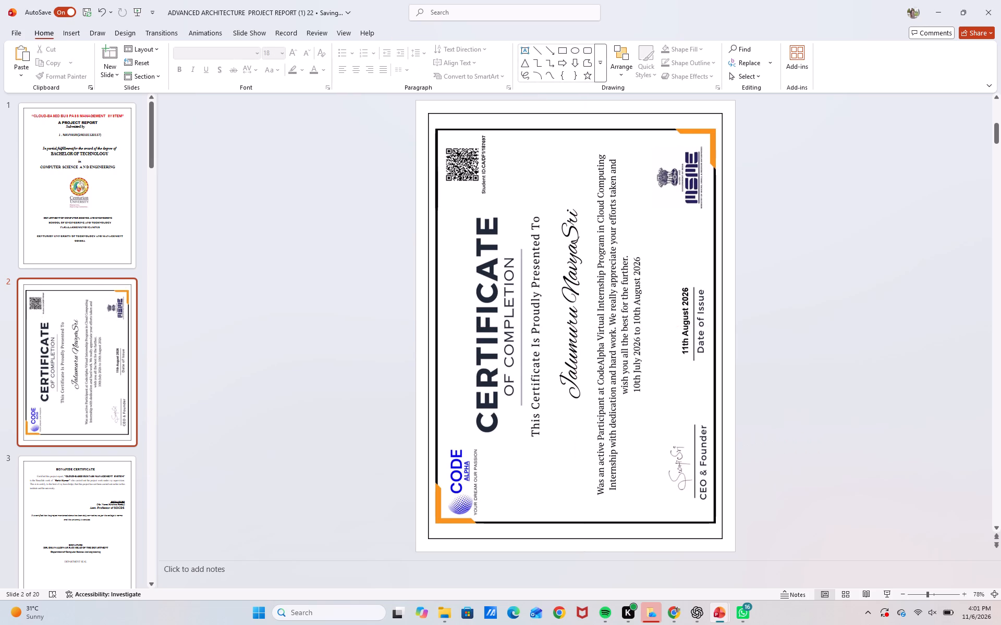
# Save the presentation with the certificate placed on slide 2.
pyautogui.hotkey('ctrl', 's')
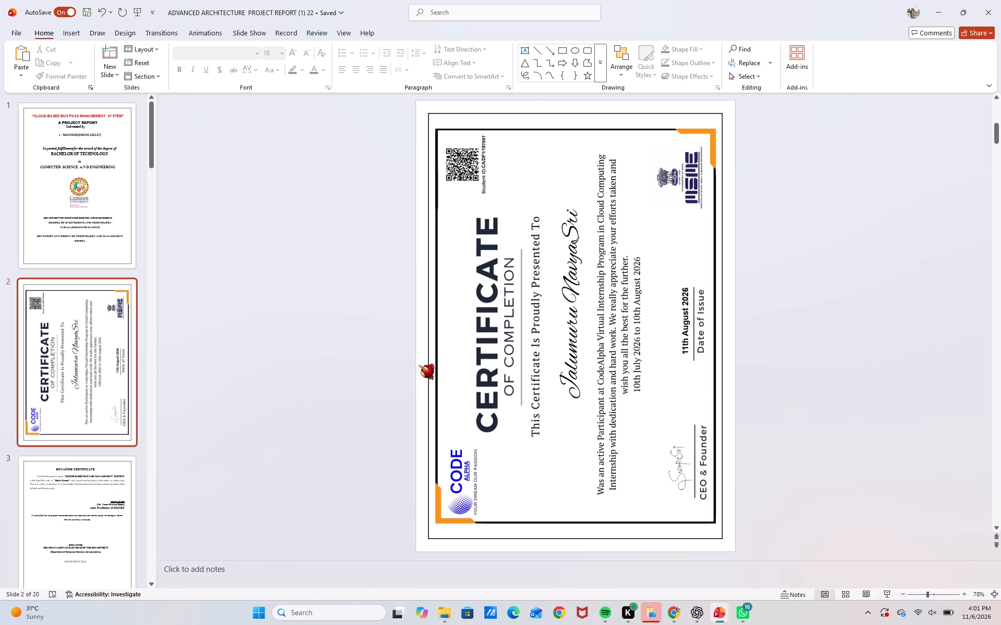
pyautogui.click(419, 365)
pyautogui.click(169, 270)
# Rename the presentation file as Summer intership 1, keeping it in the OneDrive Documents folder.
pyautogui.click(337, 10)
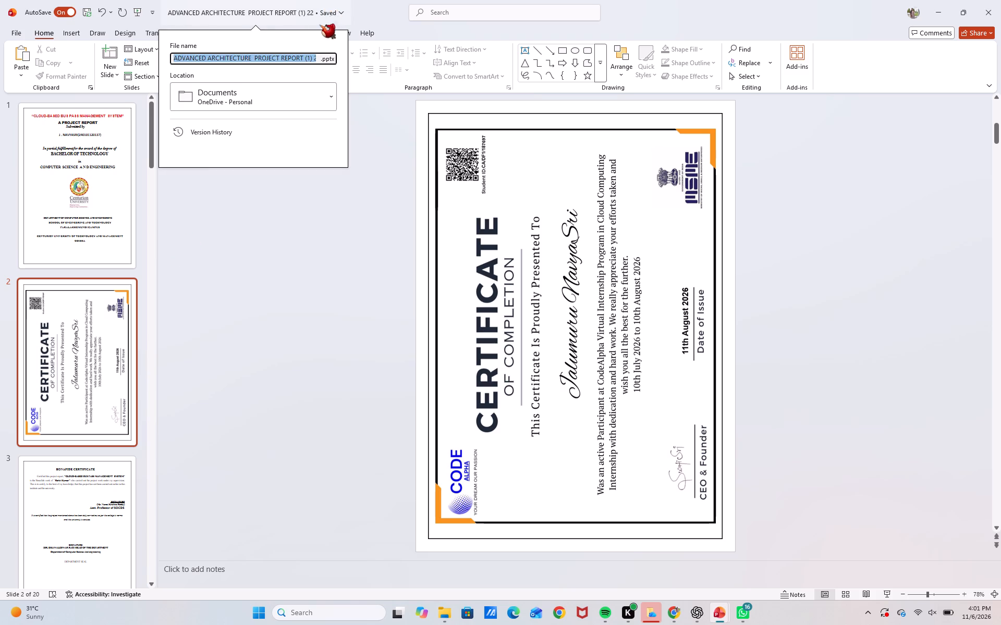
pyautogui.click(319, 54)
pyautogui.press('BackSpace')
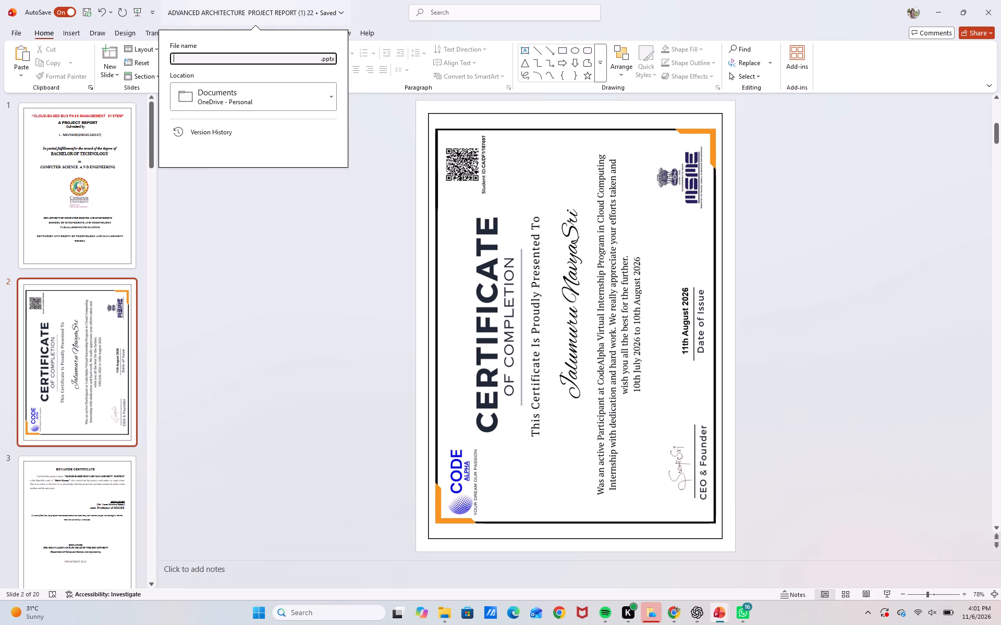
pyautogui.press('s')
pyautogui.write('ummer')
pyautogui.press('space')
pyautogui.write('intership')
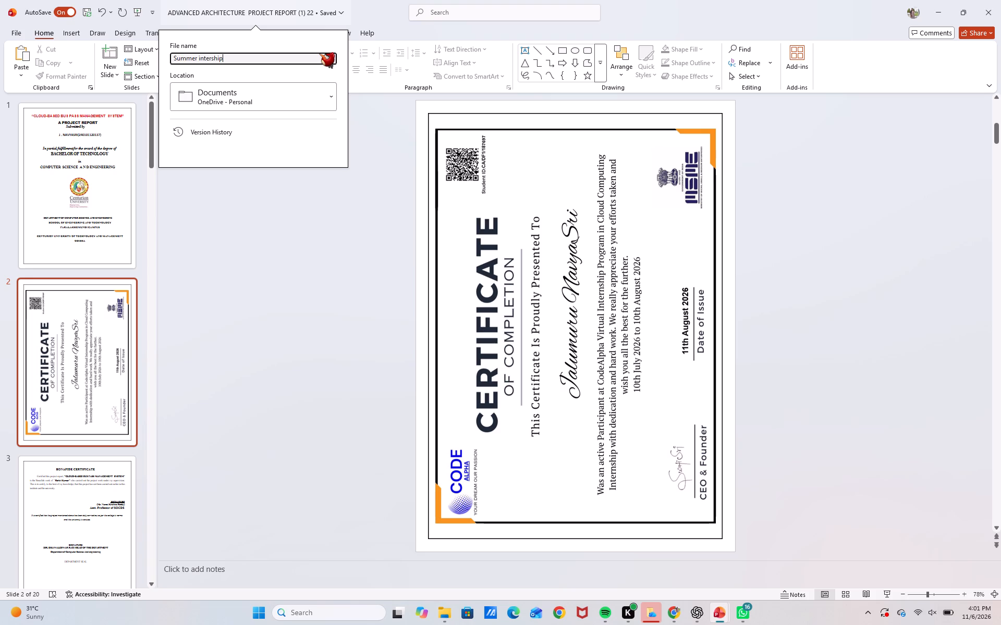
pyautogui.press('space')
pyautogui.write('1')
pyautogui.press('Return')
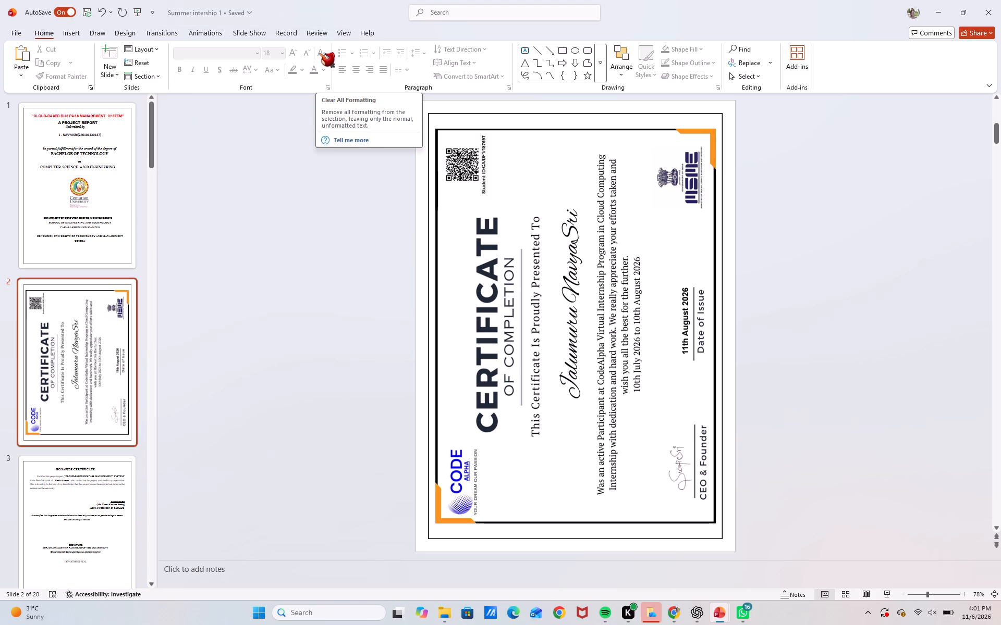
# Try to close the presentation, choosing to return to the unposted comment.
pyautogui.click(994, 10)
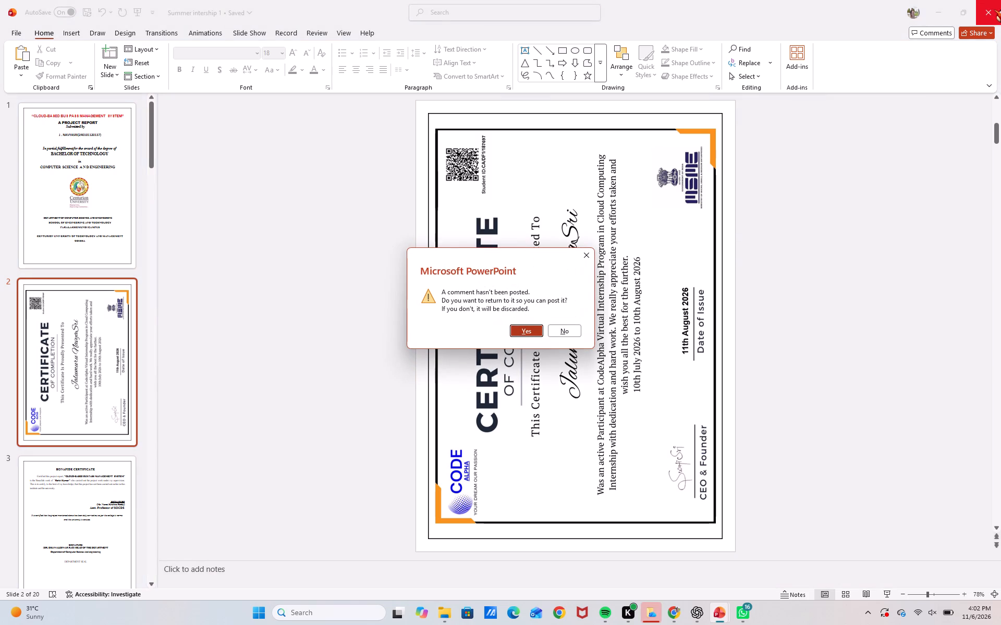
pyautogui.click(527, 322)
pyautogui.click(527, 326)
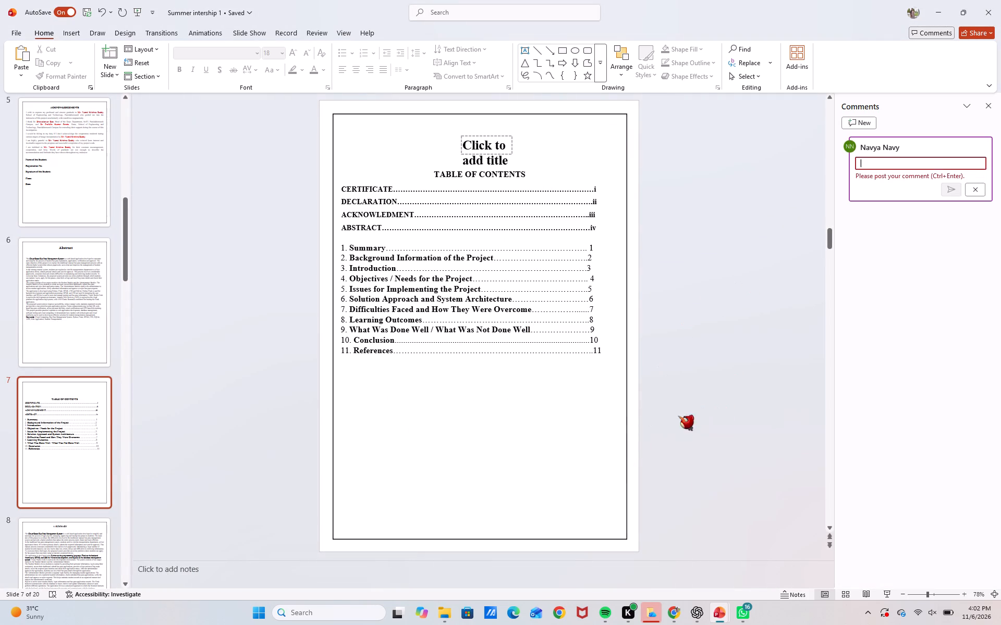
# Switch to Chrome and search the web for i love pdf in a new tab.
pyautogui.click(674, 617)
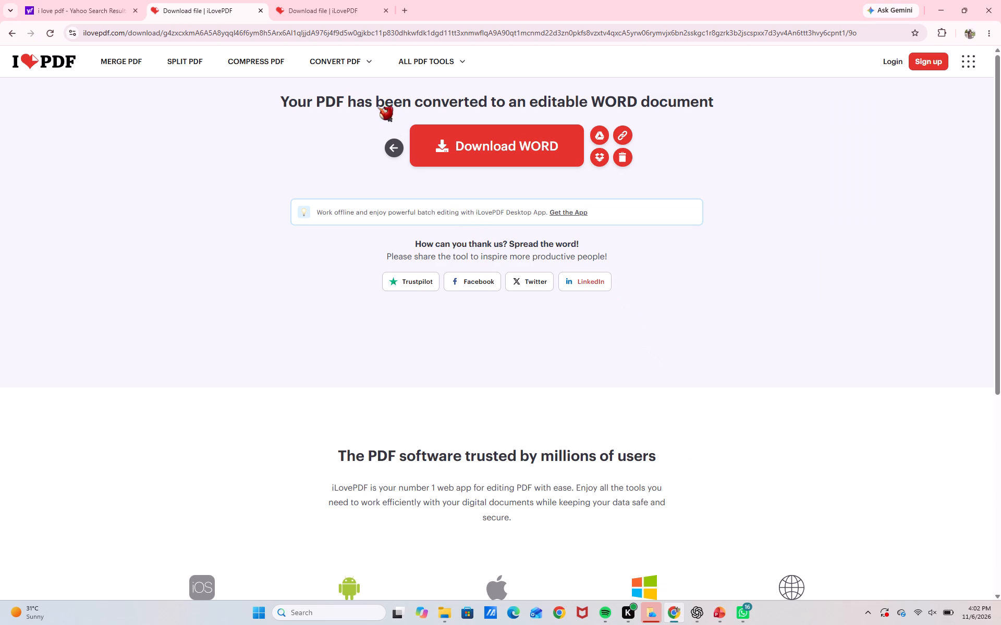
pyautogui.click(409, 14)
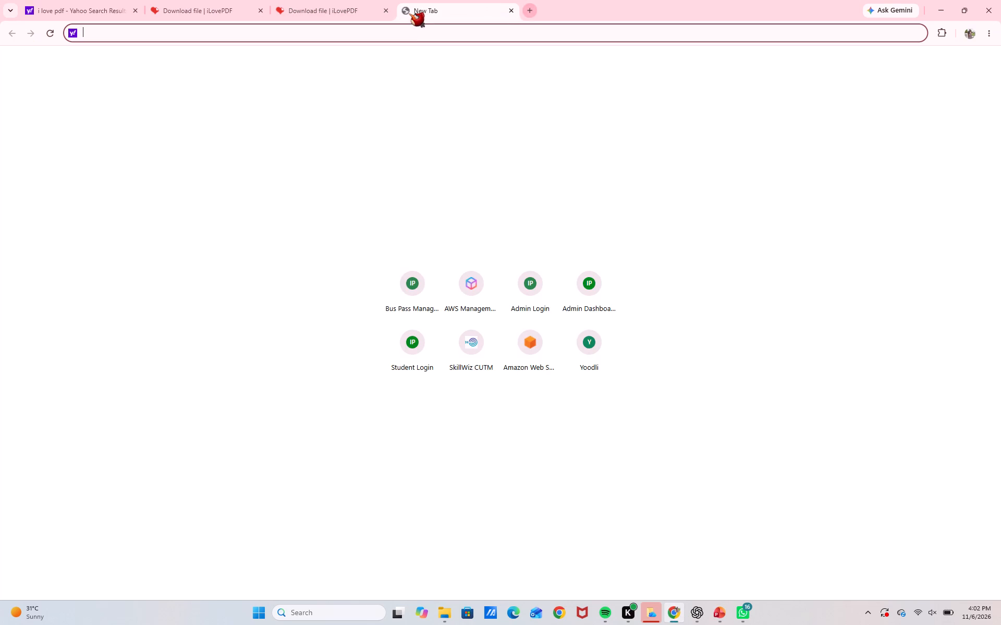
pyautogui.click(387, 37)
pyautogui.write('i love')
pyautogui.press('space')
pyautogui.moveTo(387, 37); pyautogui.dragTo(172, 59)
pyautogui.doubleClick(103, 55)
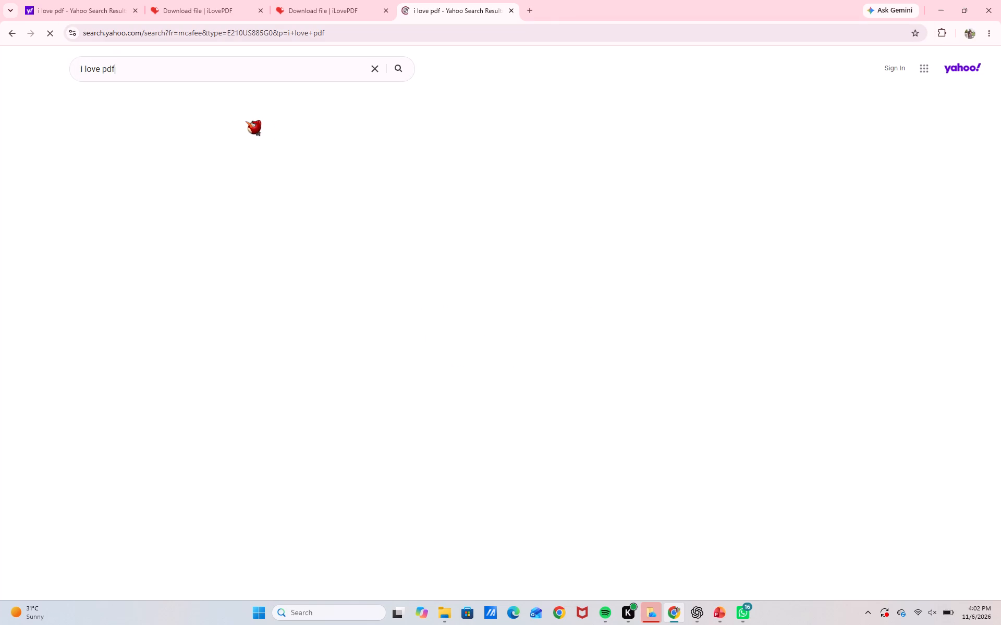
# Open the iLovePDF website from the search results and choose its PowerPoint to PDF converter.
pyautogui.click(109, 185)
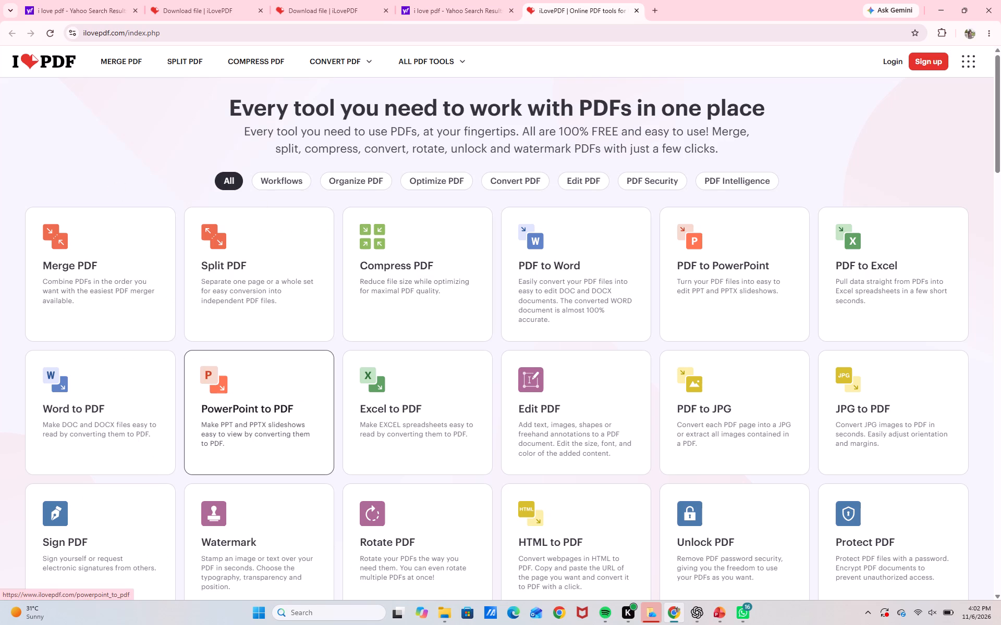
pyautogui.click(306, 396)
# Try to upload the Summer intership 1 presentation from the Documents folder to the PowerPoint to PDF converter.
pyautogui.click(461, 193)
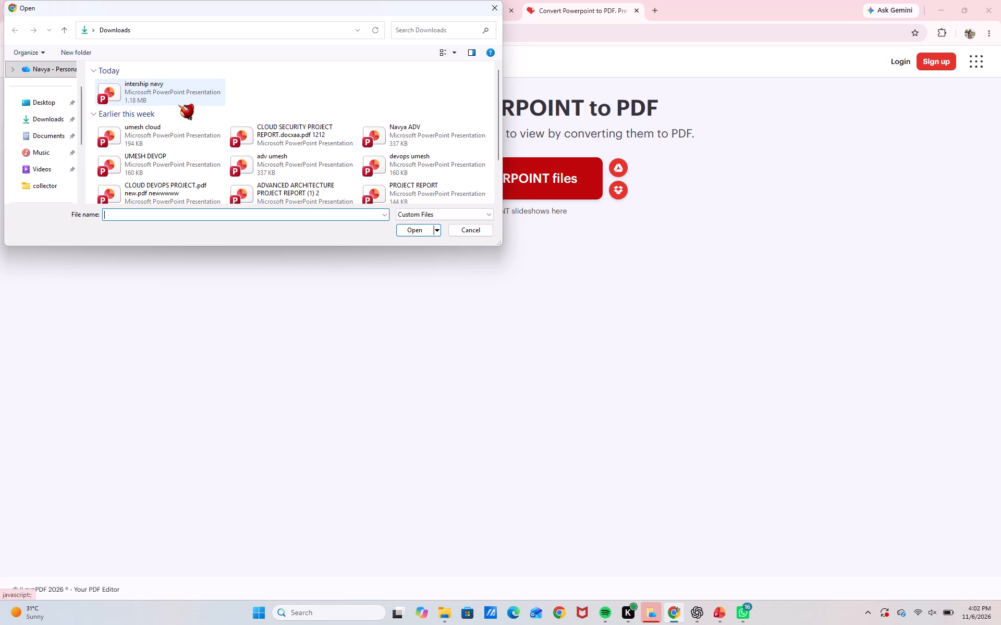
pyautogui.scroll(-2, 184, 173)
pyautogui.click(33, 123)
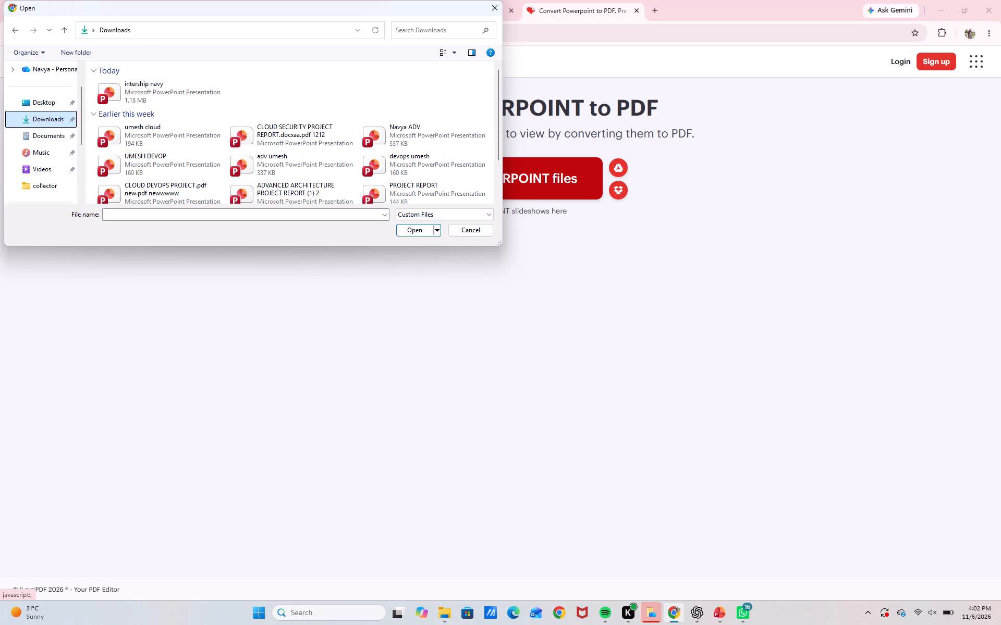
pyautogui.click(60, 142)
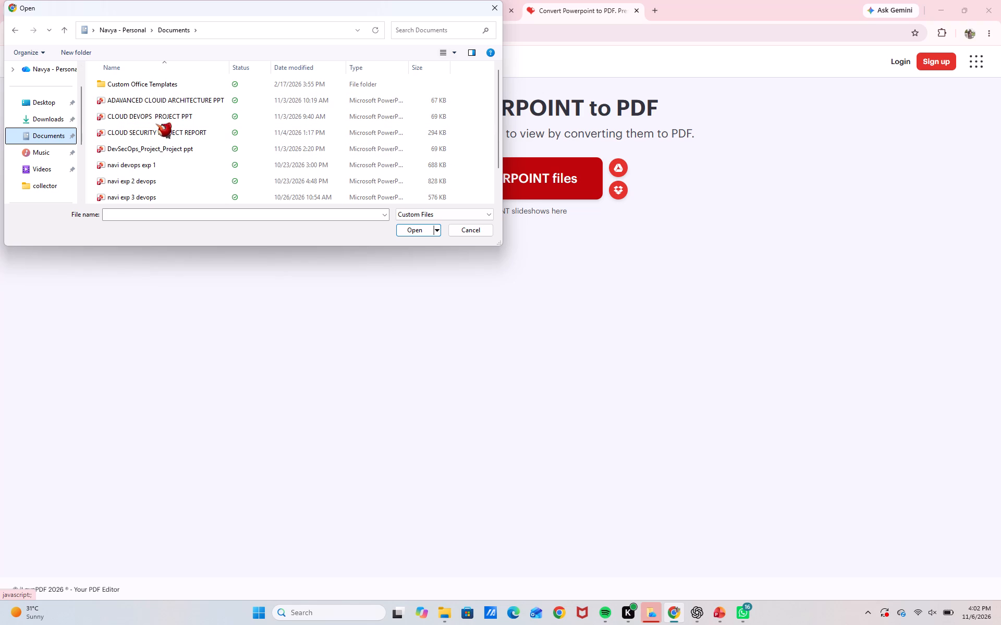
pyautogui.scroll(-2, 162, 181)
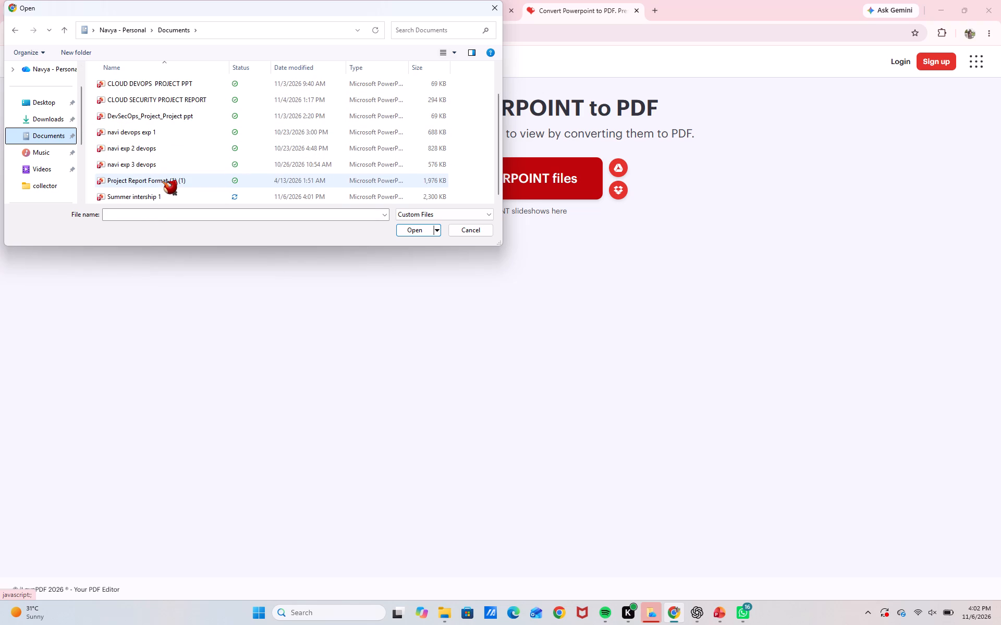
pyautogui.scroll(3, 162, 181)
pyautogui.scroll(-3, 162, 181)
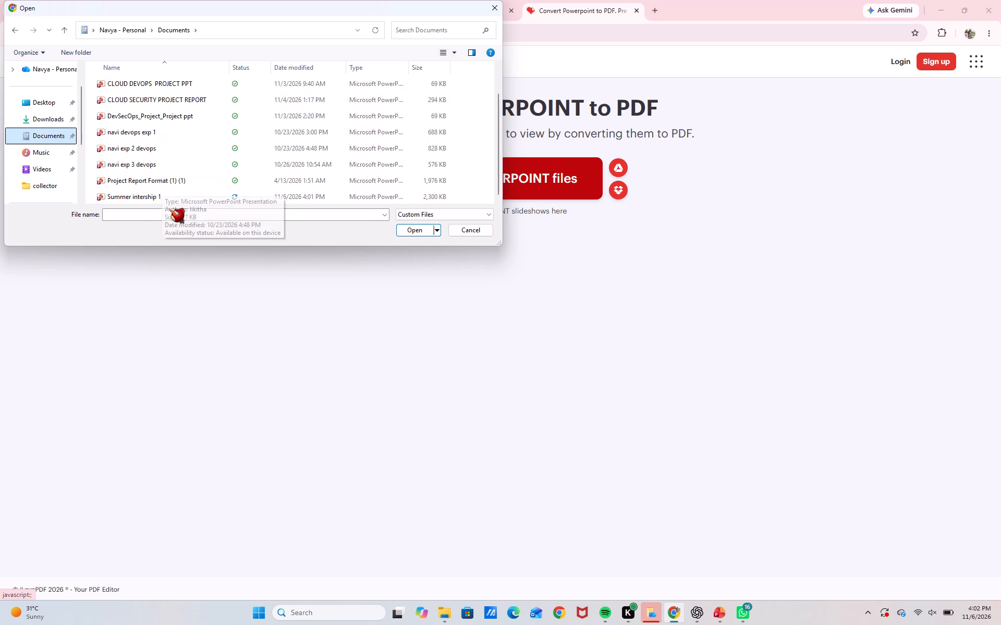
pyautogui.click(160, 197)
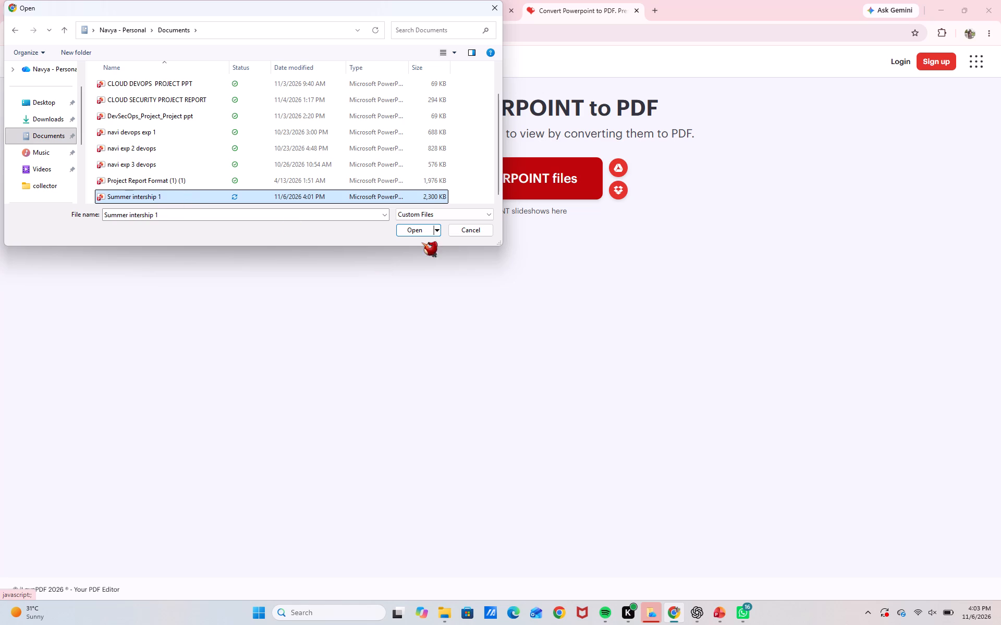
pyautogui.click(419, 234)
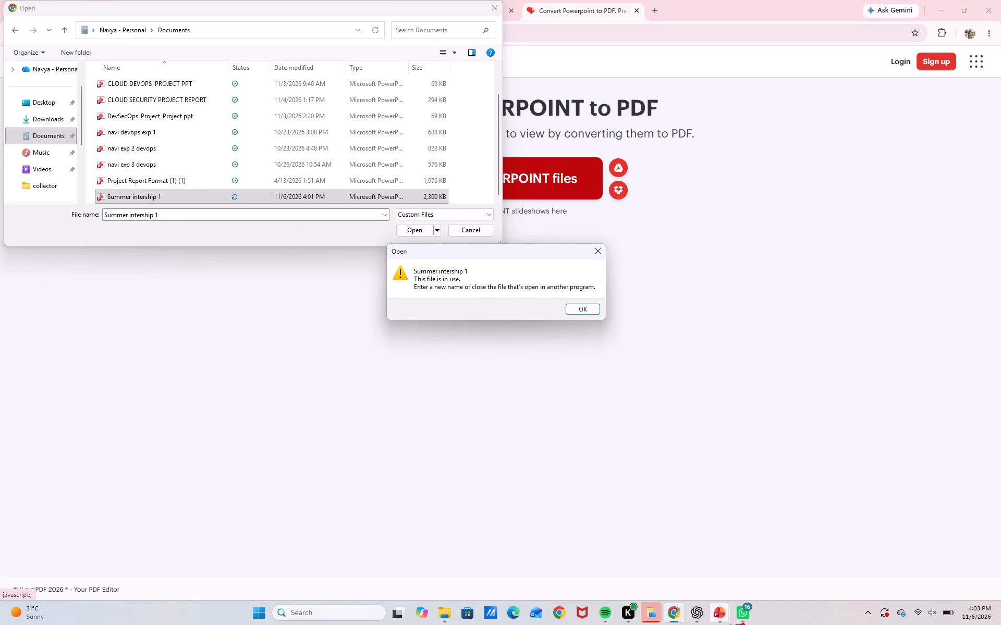
# Switch to PowerPoint and open the Summer intership 1 presentation from the recent files.
pyautogui.click(700, 578)
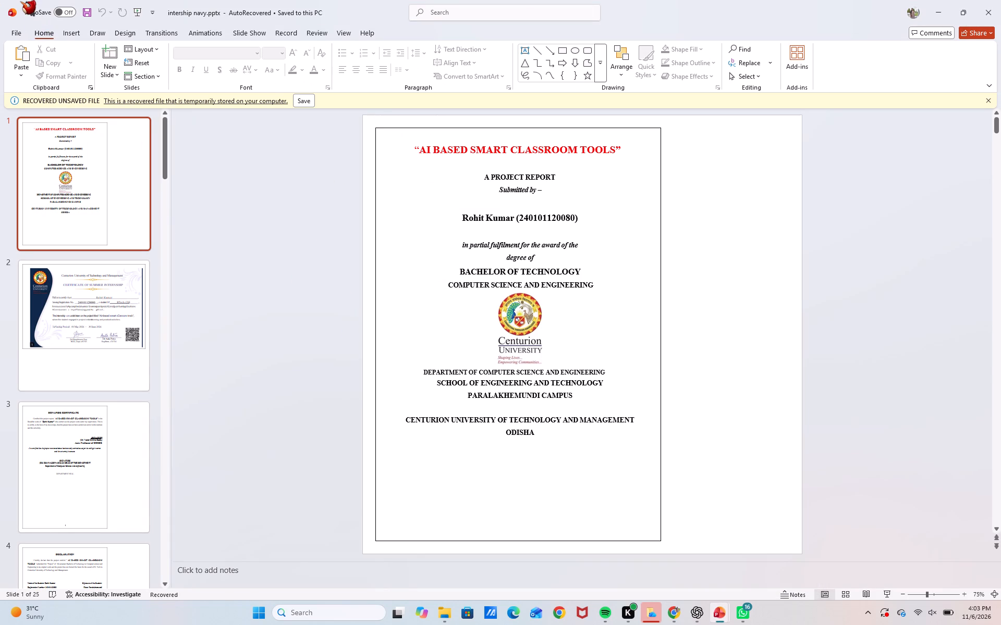
pyautogui.click(10, 11)
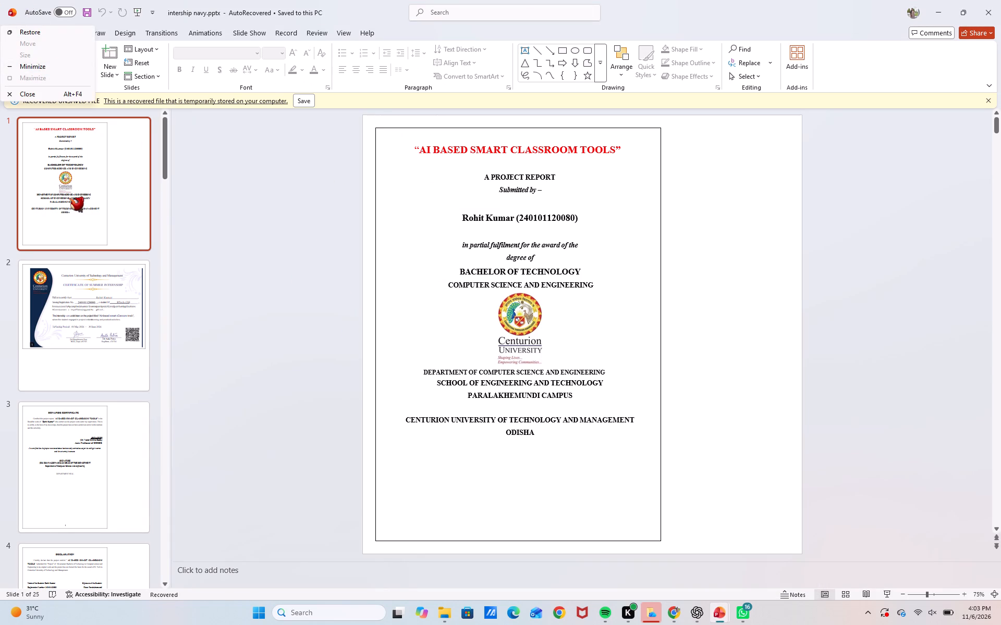
pyautogui.moveTo(68, 198); pyautogui.dragTo(20, 35)
pyautogui.click(20, 35)
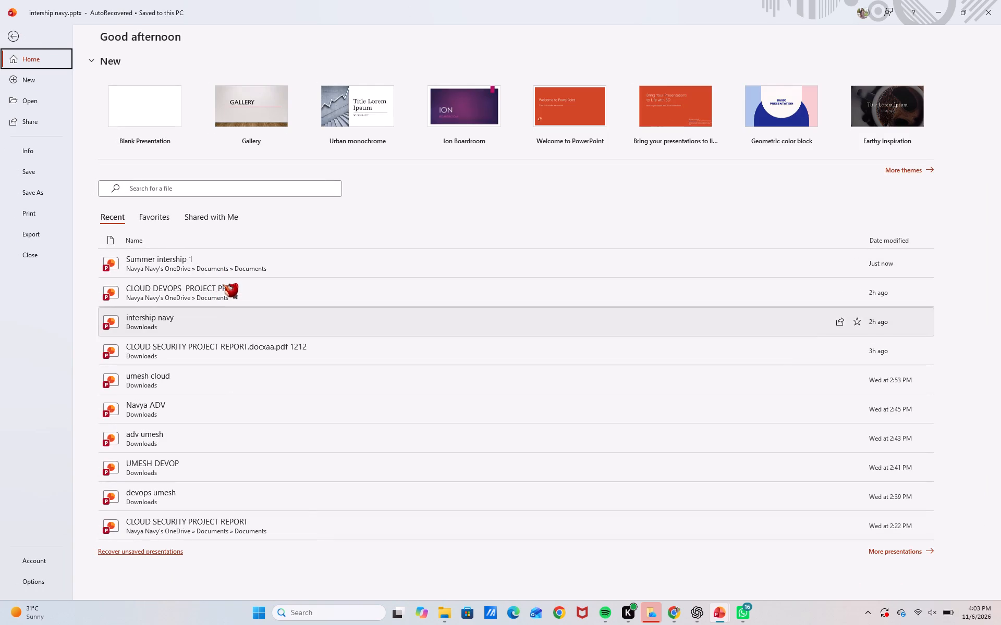
pyautogui.click(224, 266)
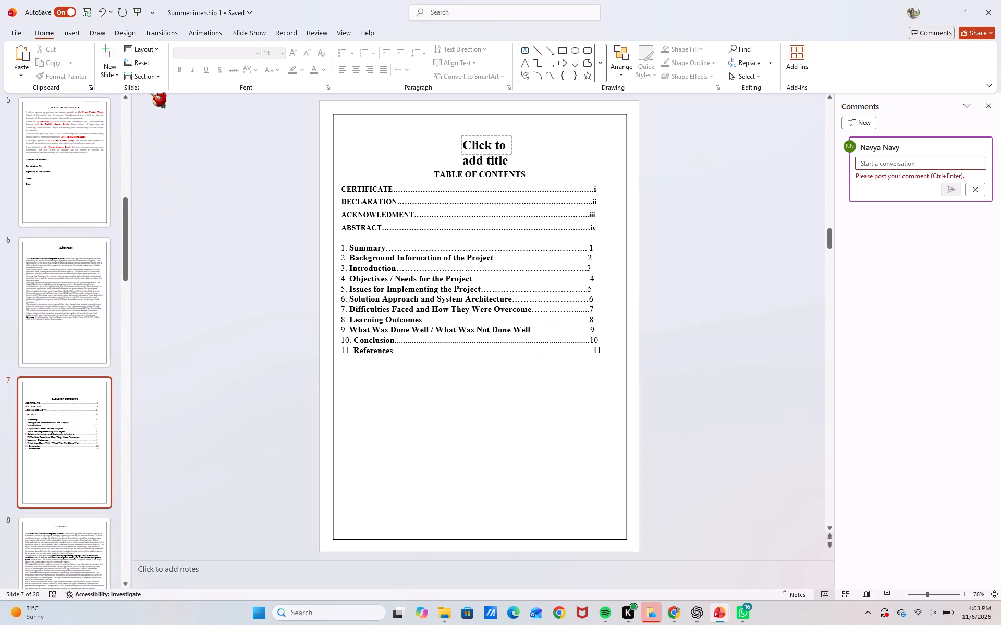
pyautogui.click(15, 33)
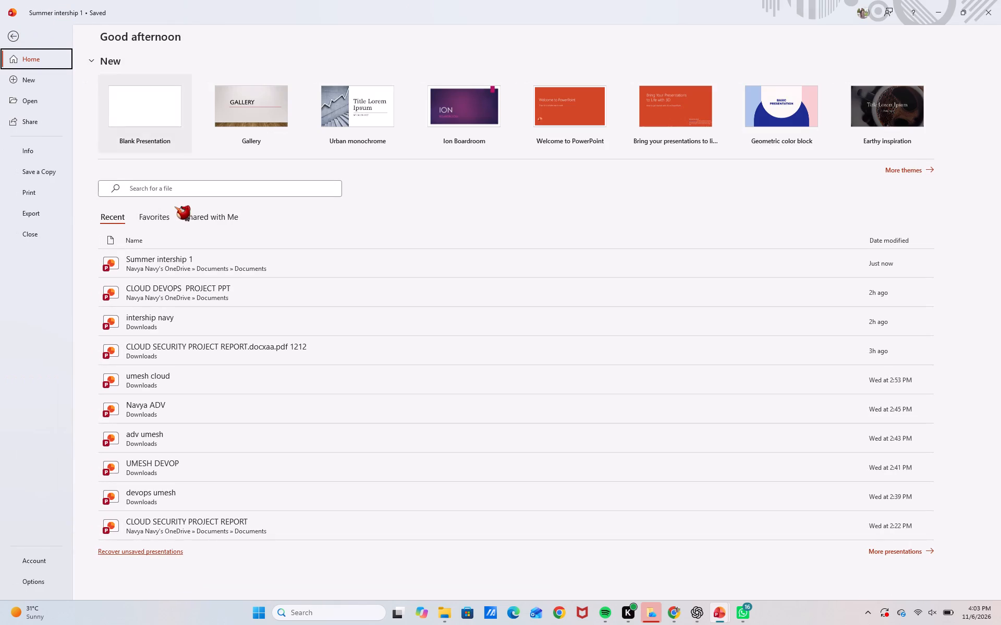
pyautogui.click(165, 249)
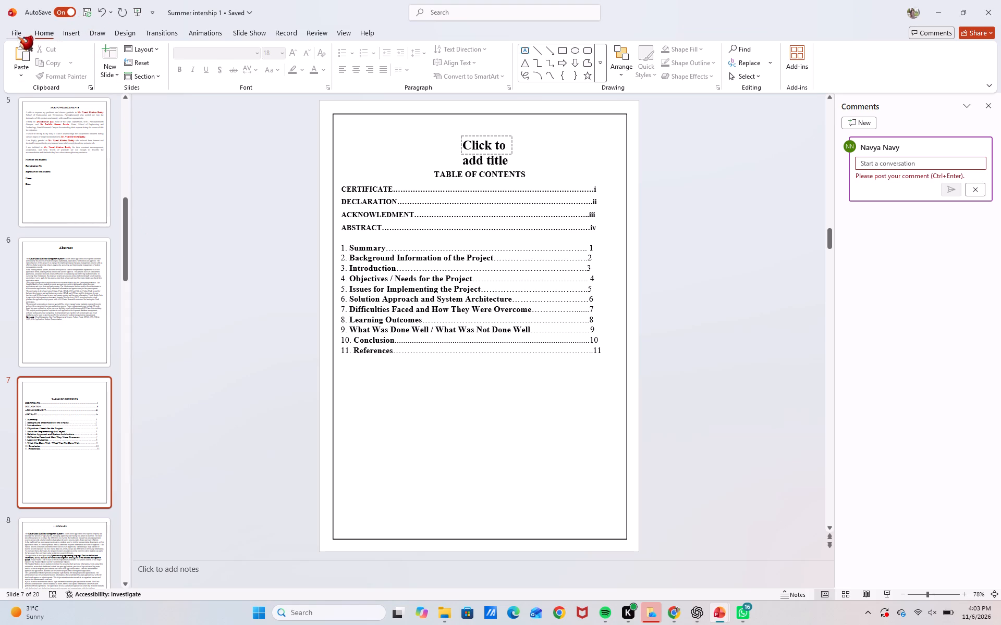
# Rename the presentation file as Name Summer intership 1, keeping it in the OneDrive Documents folder.
pyautogui.click(249, 16)
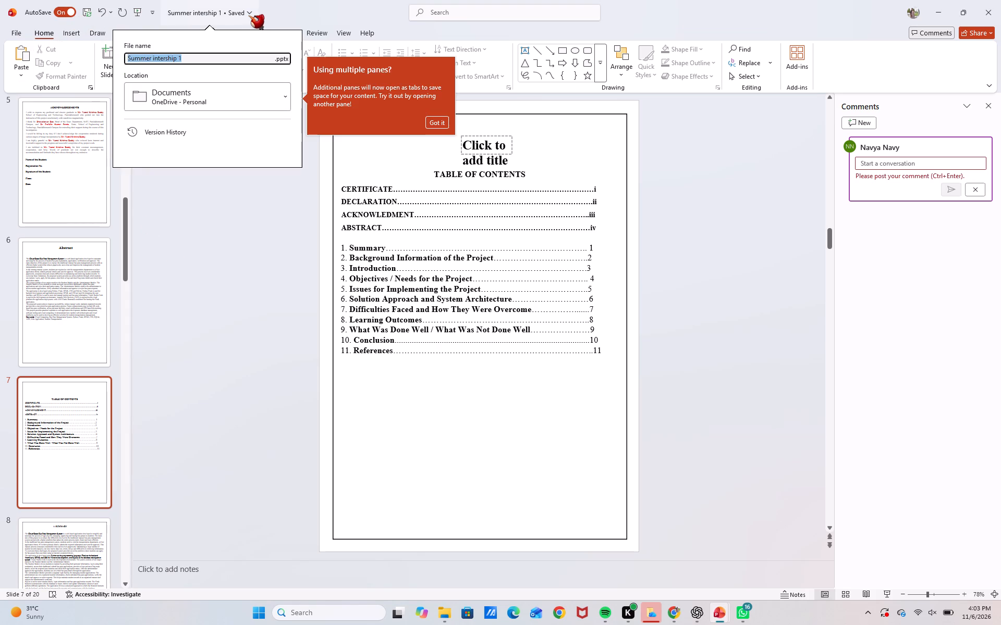
pyautogui.click(210, 58)
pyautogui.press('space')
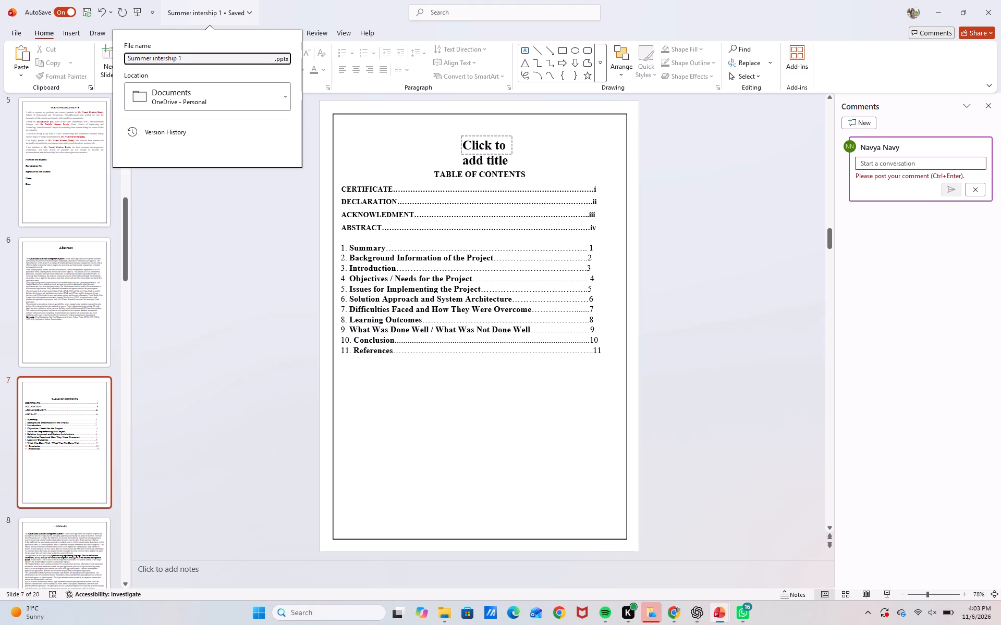
pyautogui.press('Left')
pyautogui.press('Left')
pyautogui.press('Left')
pyautogui.press('Left')
pyautogui.press('Left')
pyautogui.press('Left')
pyautogui.press('Left')
pyautogui.press('Left')
pyautogui.press('Left')
pyautogui.press('Left')
pyautogui.press('Left')
pyautogui.press('Left')
pyautogui.press('Left')
pyautogui.press('Left')
pyautogui.press('Left')
pyautogui.press('Left')
pyautogui.press('Left')
pyautogui.press('Left')
pyautogui.press('Left')
pyautogui.press('Left')
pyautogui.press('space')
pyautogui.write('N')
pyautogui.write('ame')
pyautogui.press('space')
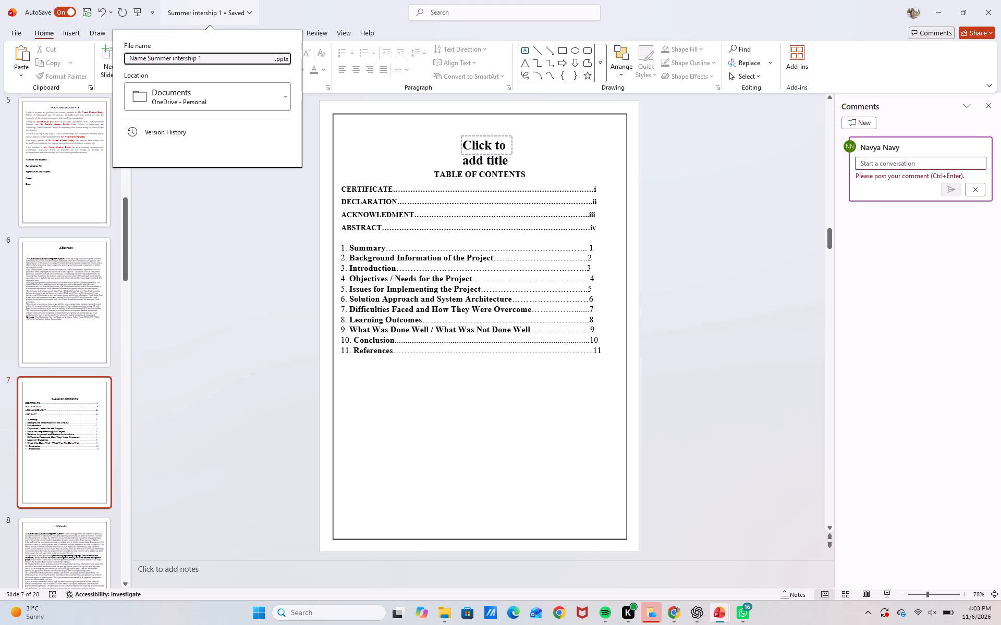
pyautogui.click(216, 208)
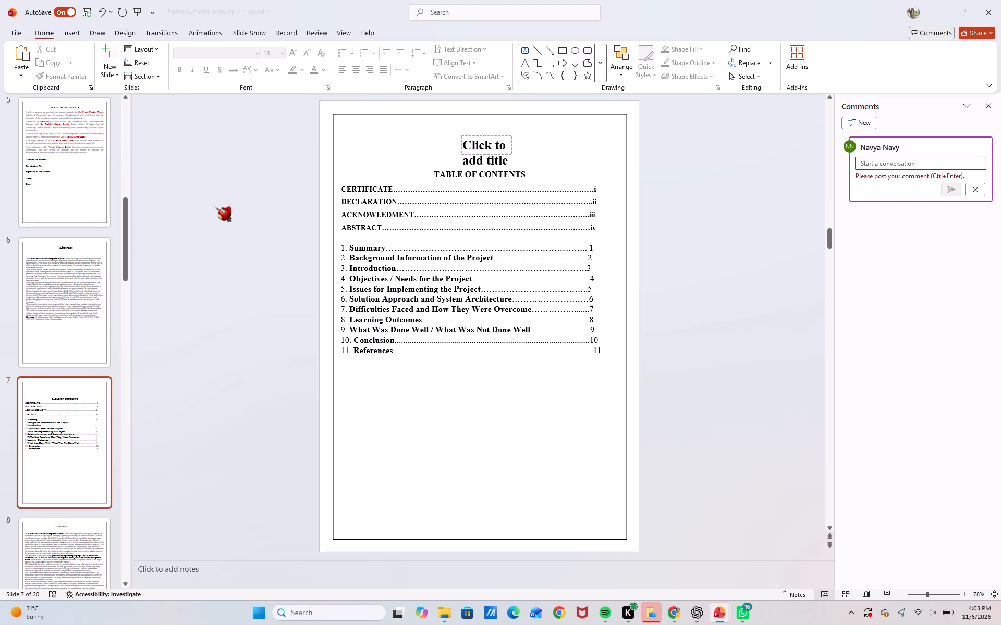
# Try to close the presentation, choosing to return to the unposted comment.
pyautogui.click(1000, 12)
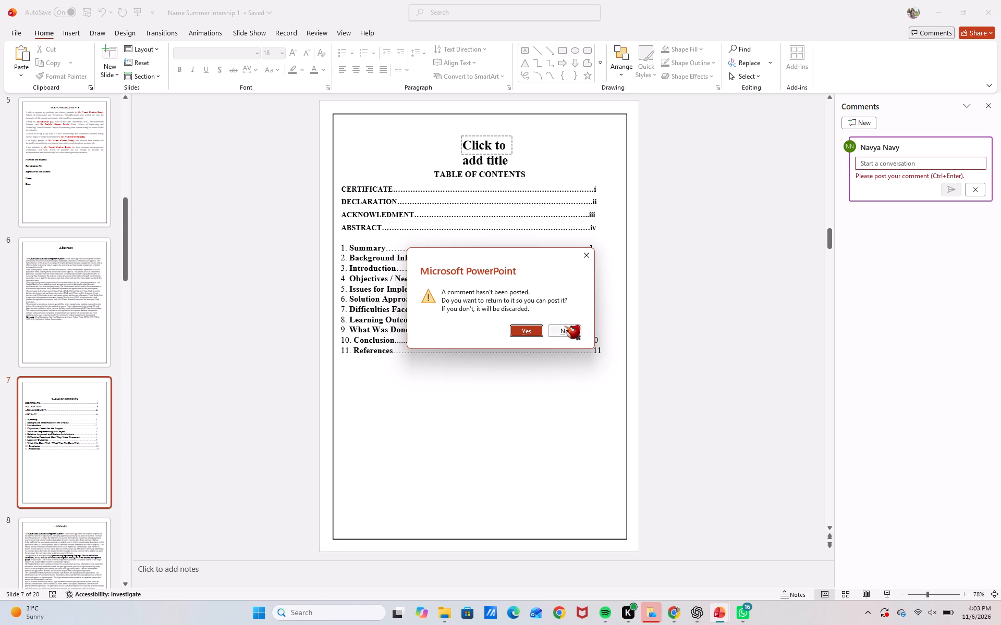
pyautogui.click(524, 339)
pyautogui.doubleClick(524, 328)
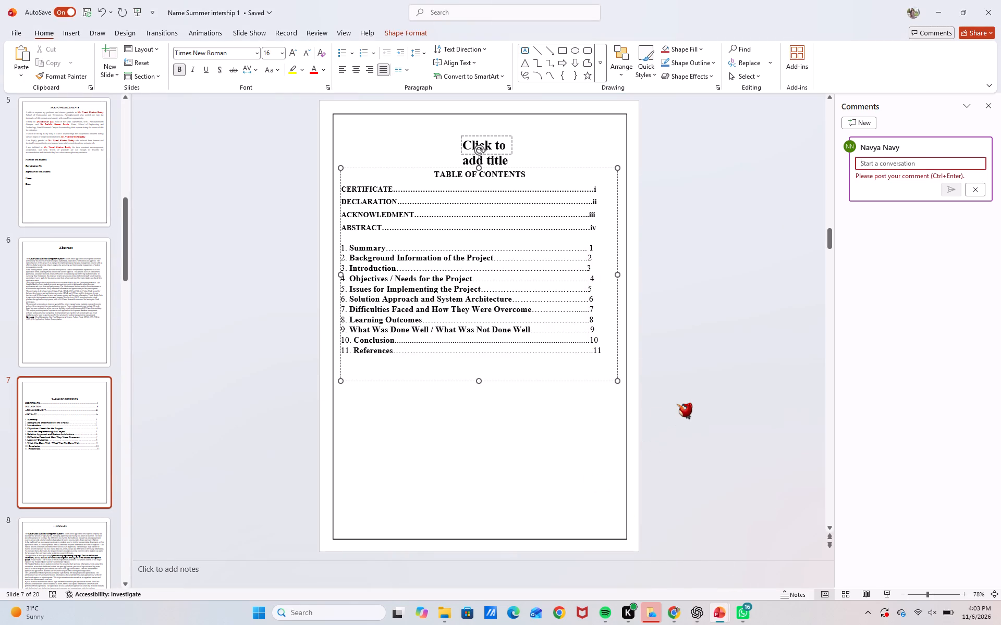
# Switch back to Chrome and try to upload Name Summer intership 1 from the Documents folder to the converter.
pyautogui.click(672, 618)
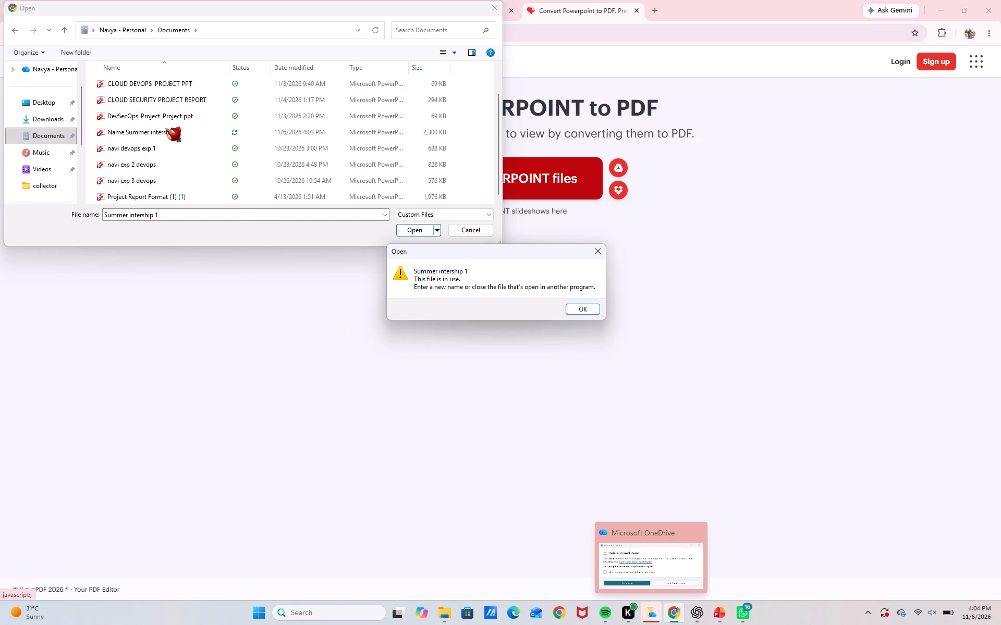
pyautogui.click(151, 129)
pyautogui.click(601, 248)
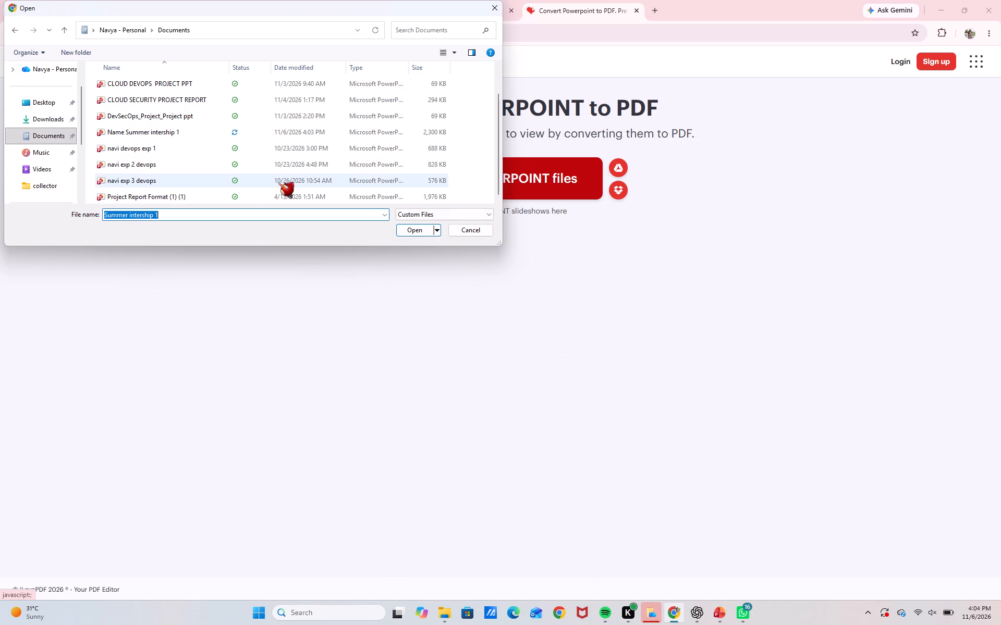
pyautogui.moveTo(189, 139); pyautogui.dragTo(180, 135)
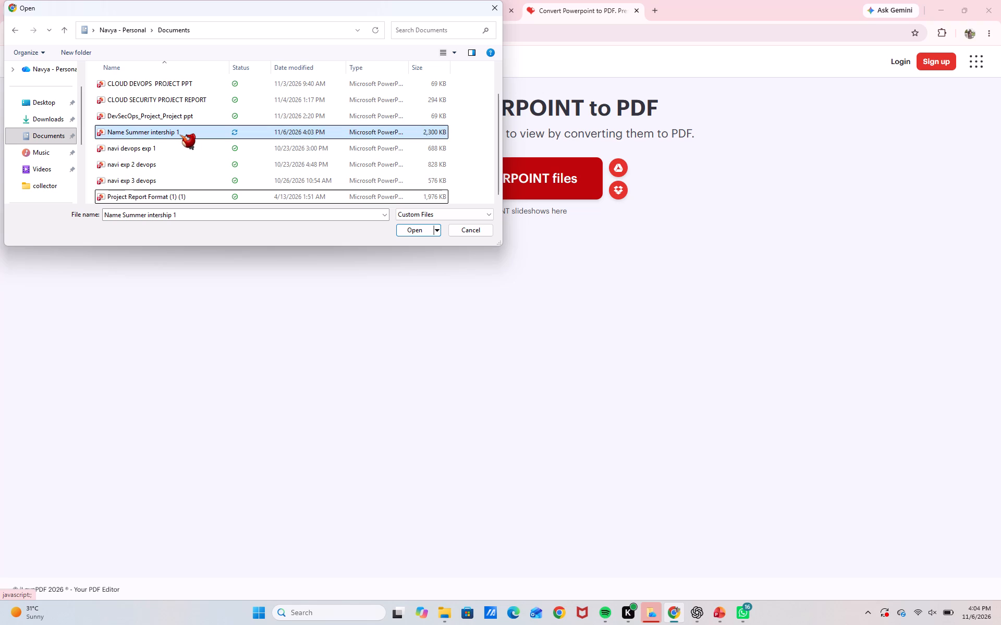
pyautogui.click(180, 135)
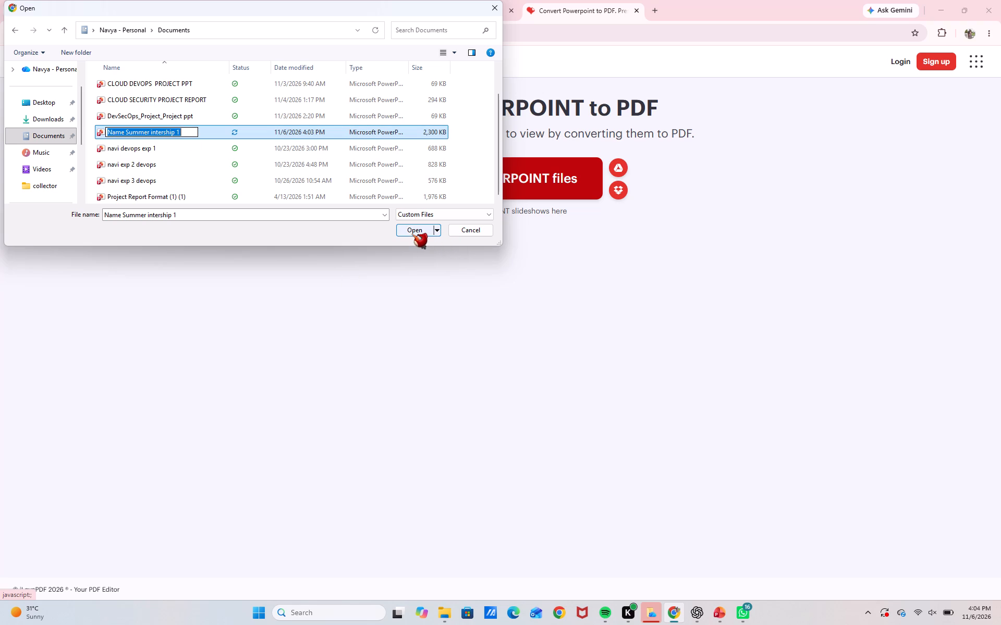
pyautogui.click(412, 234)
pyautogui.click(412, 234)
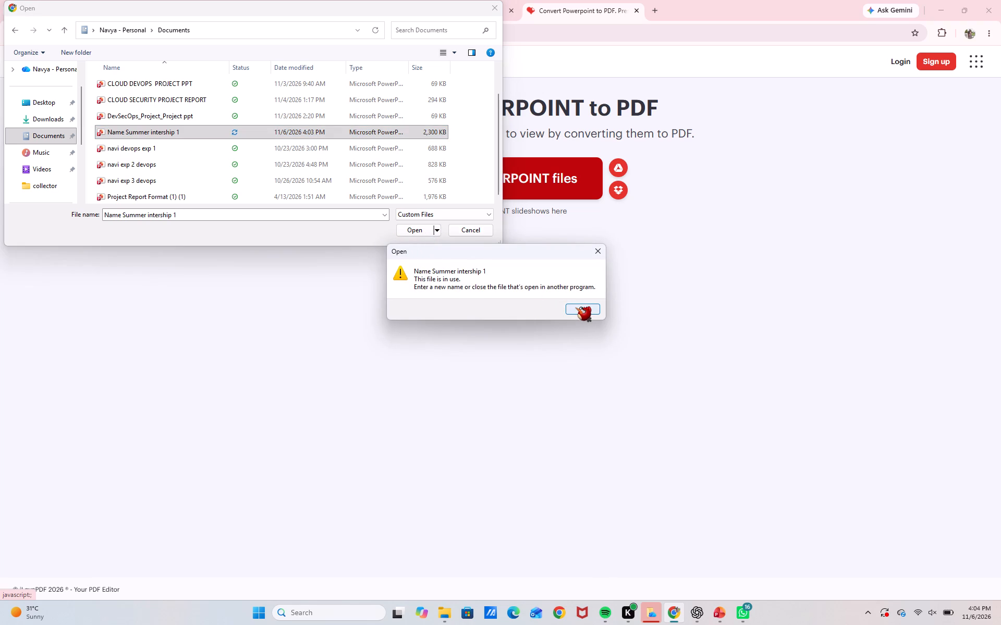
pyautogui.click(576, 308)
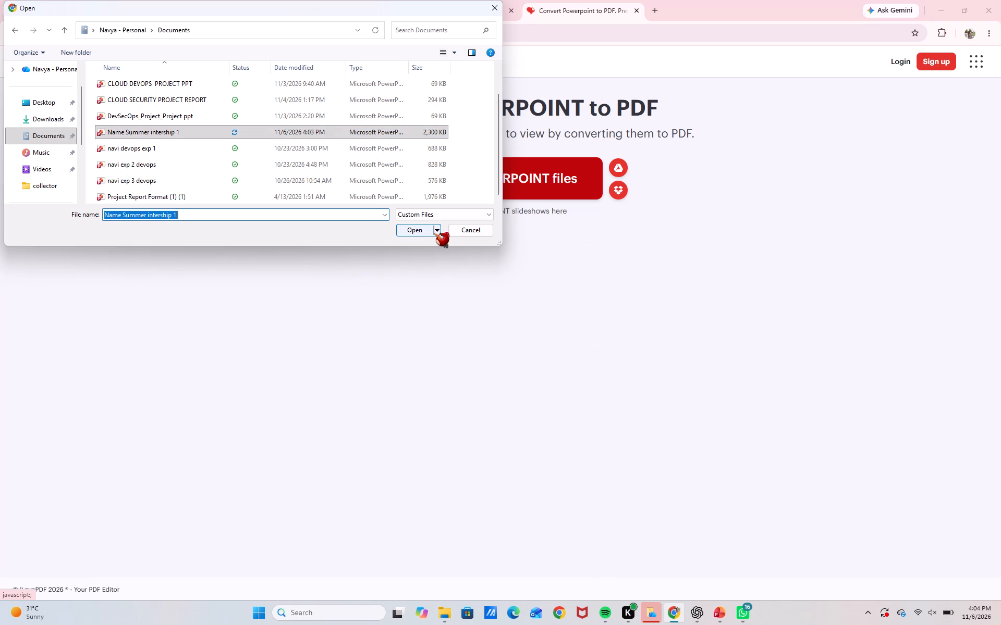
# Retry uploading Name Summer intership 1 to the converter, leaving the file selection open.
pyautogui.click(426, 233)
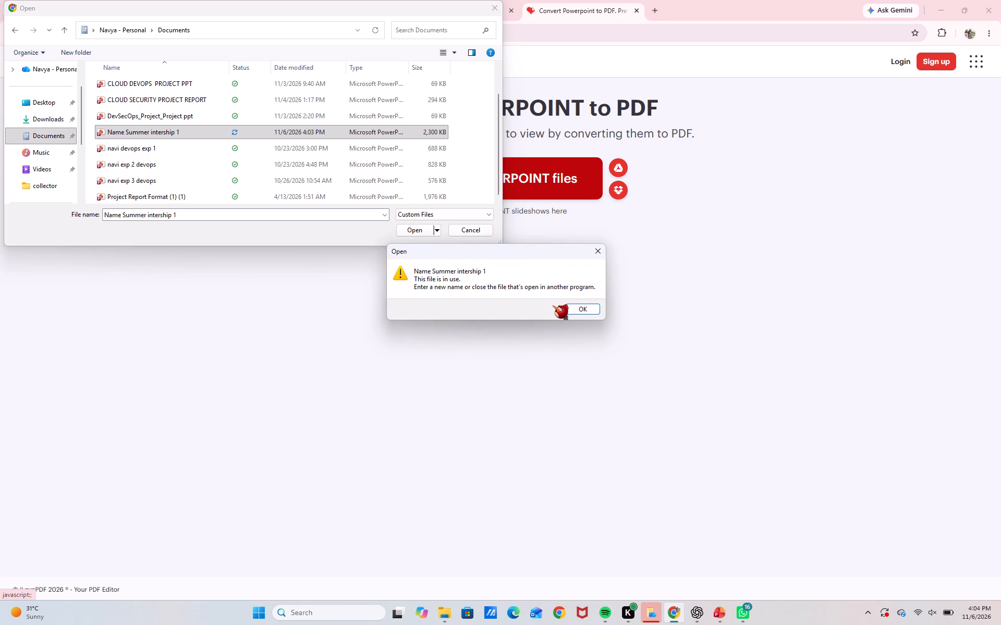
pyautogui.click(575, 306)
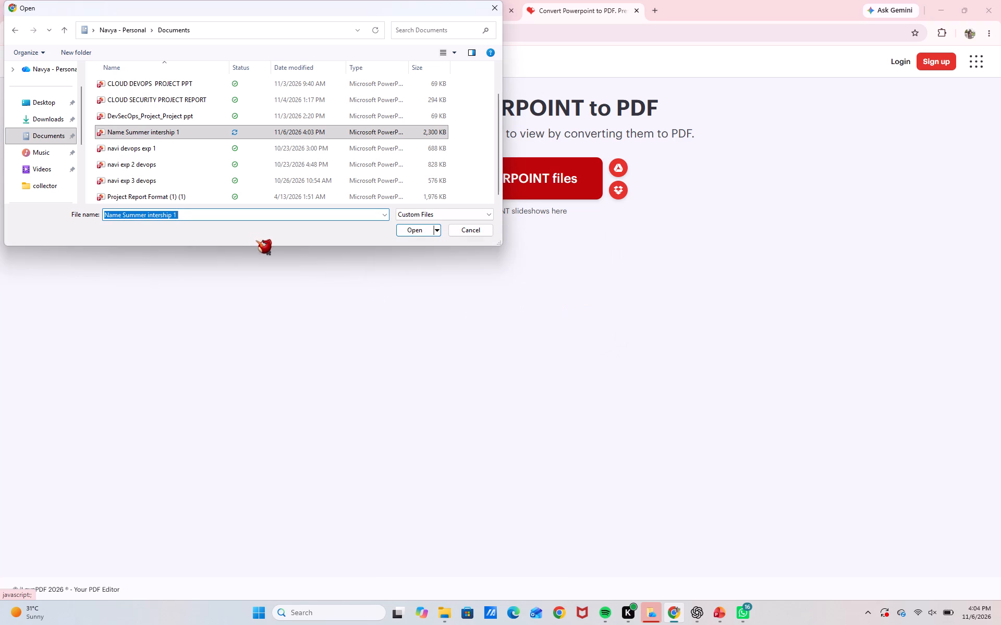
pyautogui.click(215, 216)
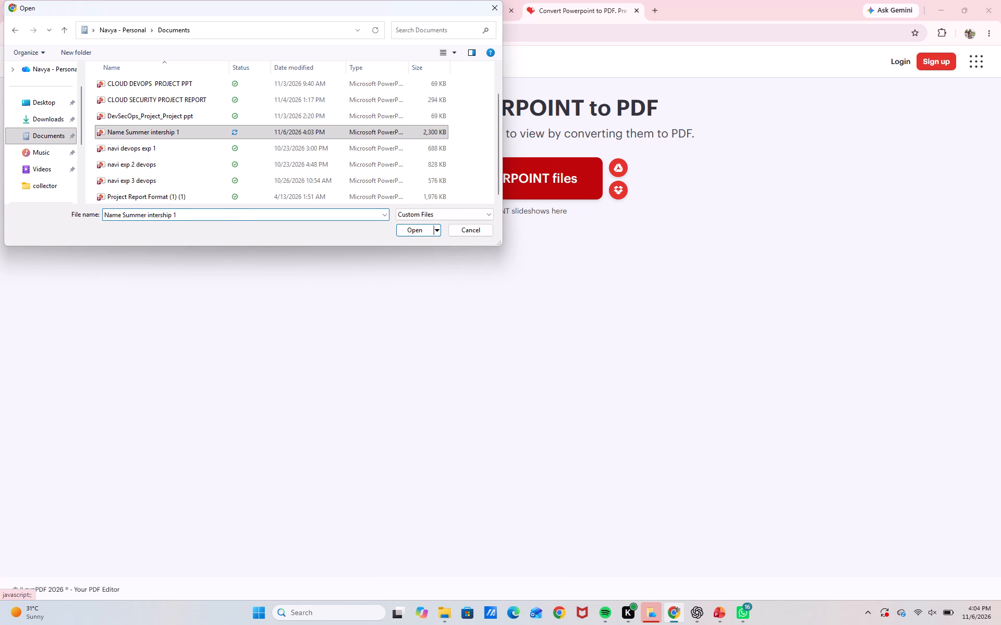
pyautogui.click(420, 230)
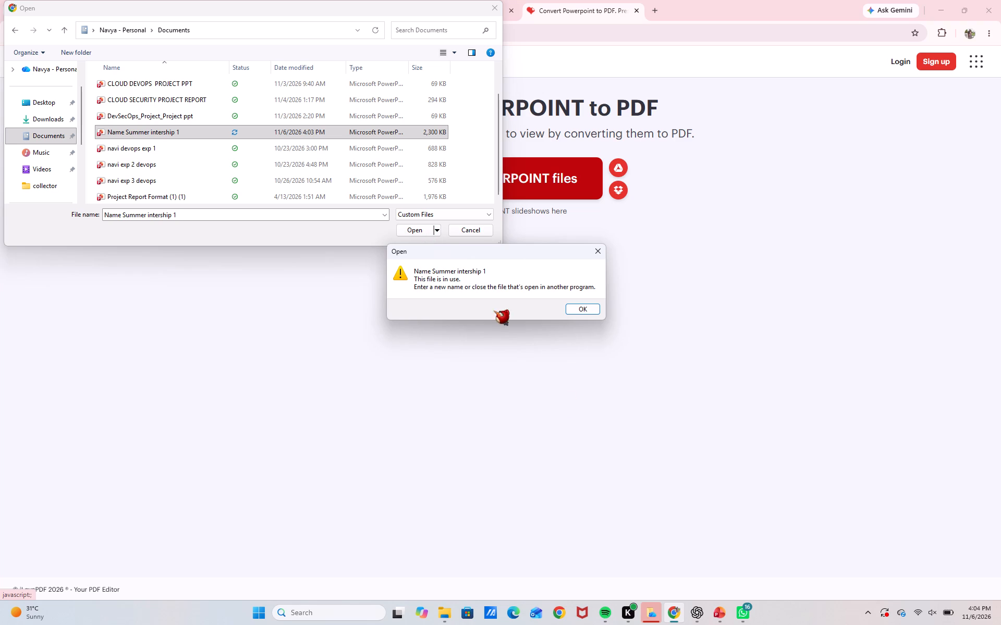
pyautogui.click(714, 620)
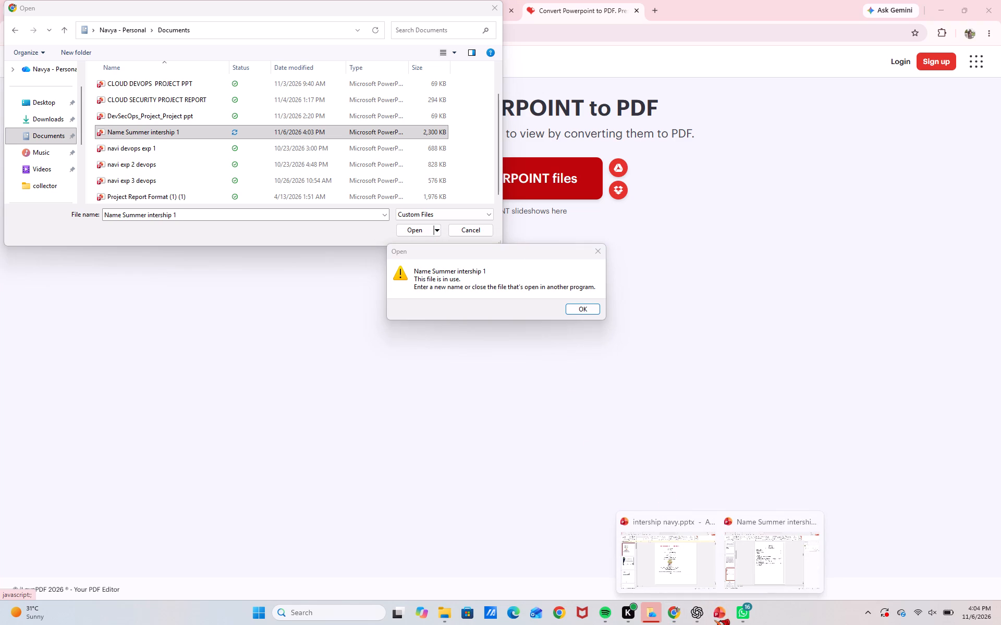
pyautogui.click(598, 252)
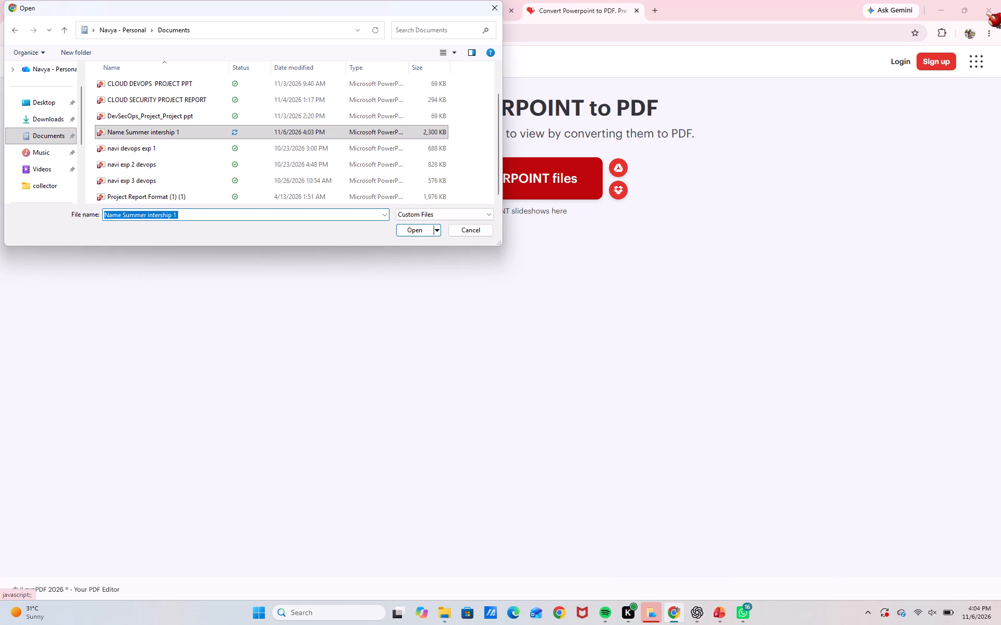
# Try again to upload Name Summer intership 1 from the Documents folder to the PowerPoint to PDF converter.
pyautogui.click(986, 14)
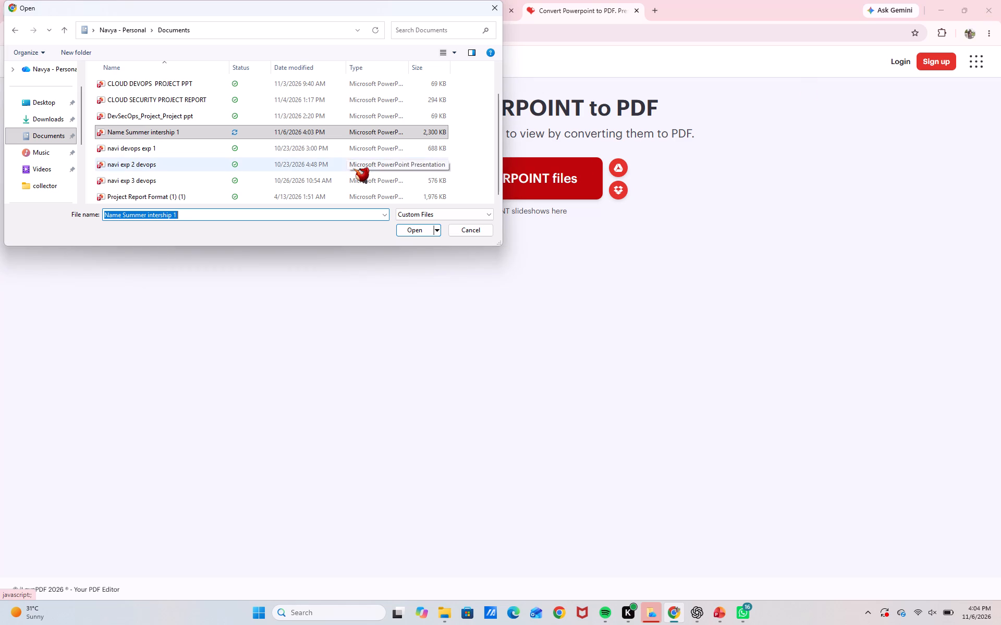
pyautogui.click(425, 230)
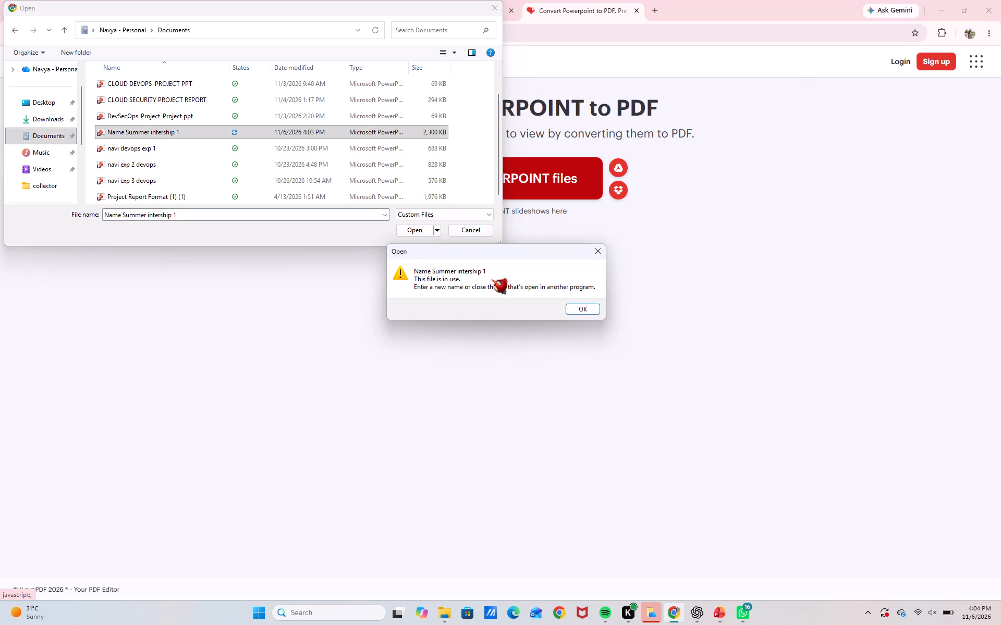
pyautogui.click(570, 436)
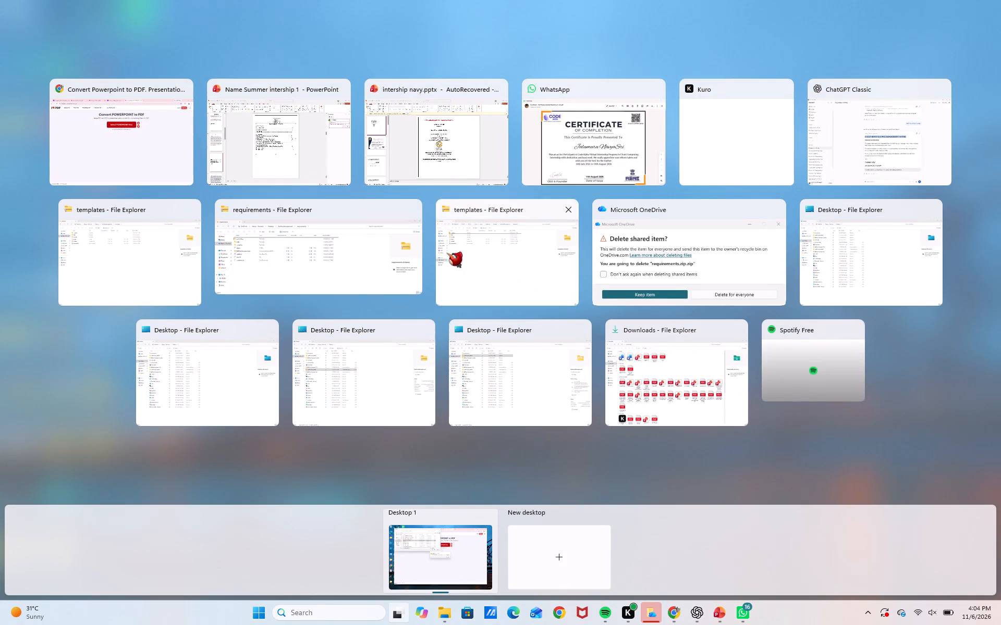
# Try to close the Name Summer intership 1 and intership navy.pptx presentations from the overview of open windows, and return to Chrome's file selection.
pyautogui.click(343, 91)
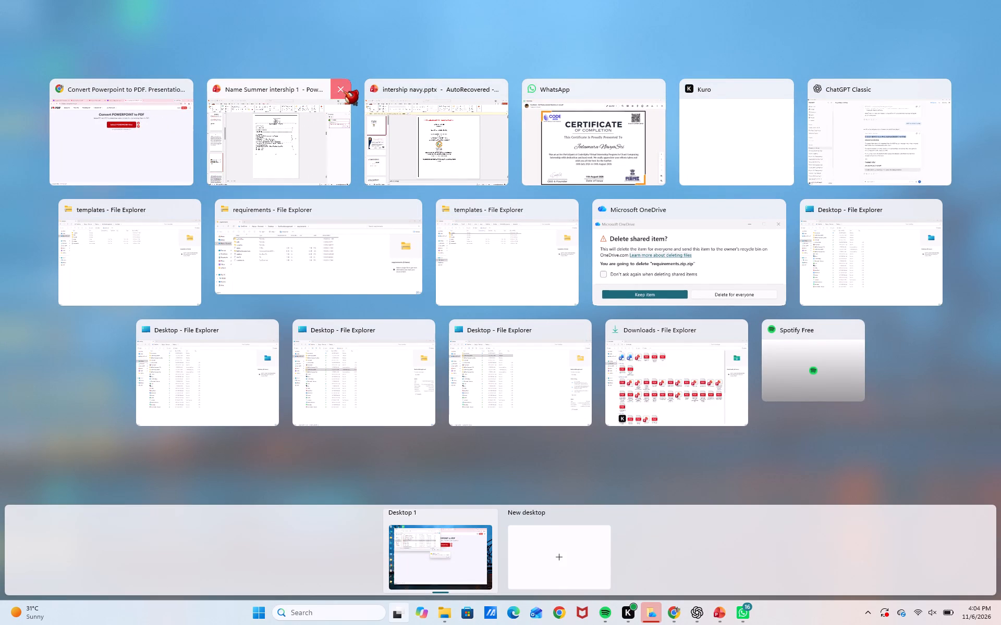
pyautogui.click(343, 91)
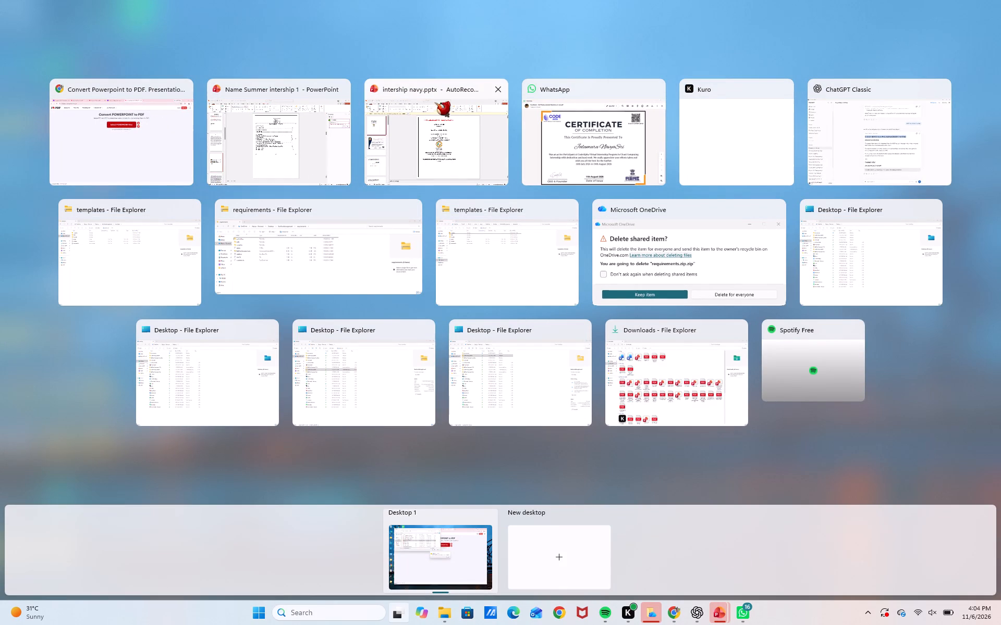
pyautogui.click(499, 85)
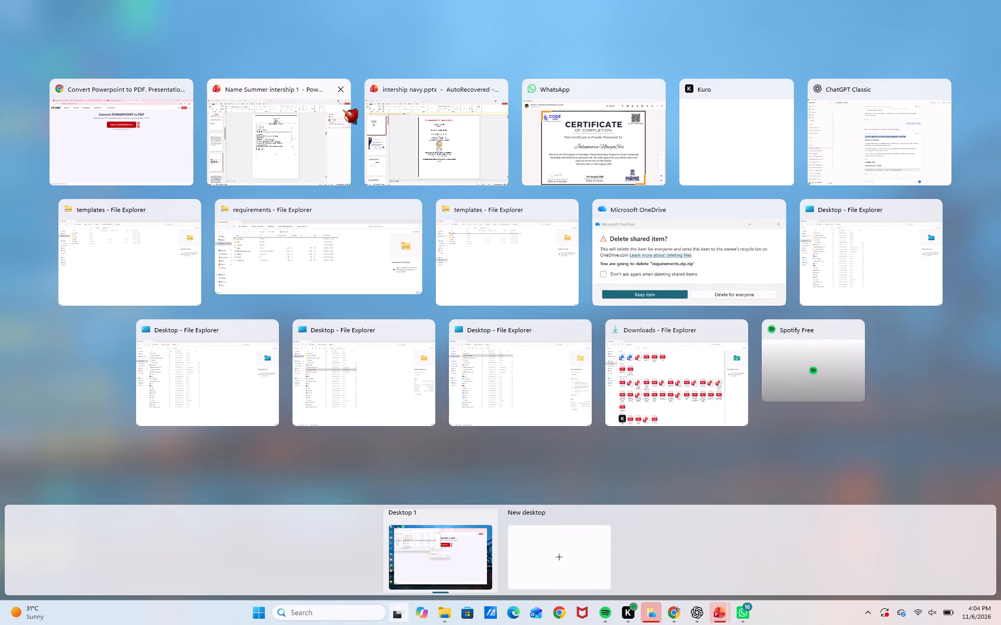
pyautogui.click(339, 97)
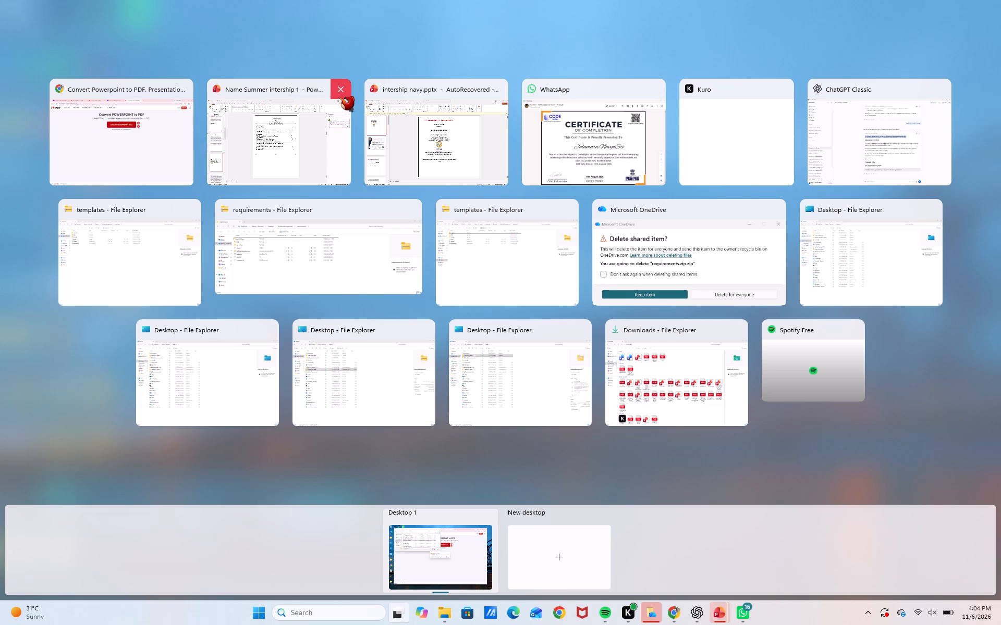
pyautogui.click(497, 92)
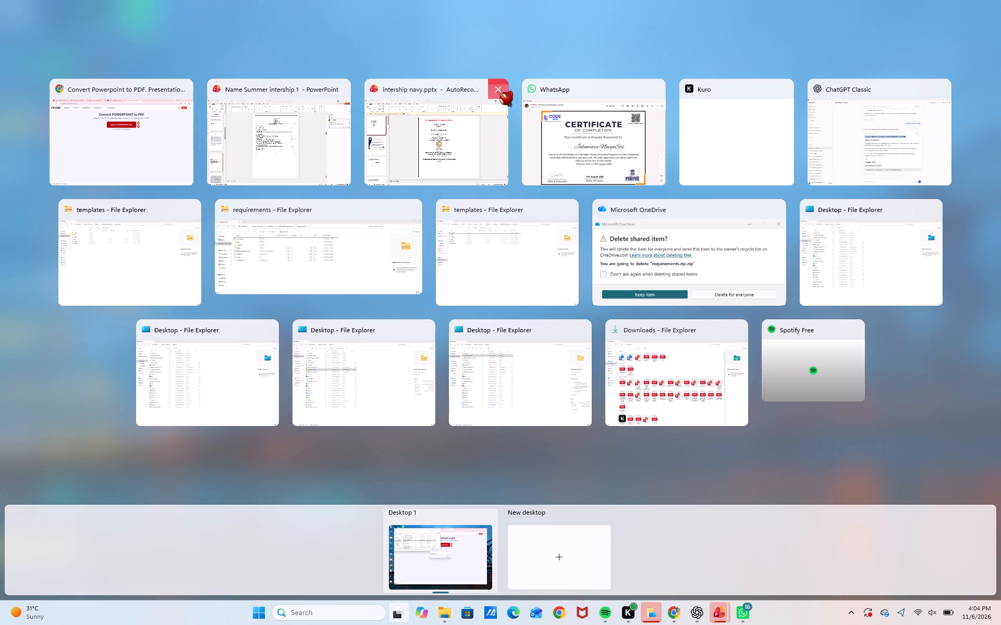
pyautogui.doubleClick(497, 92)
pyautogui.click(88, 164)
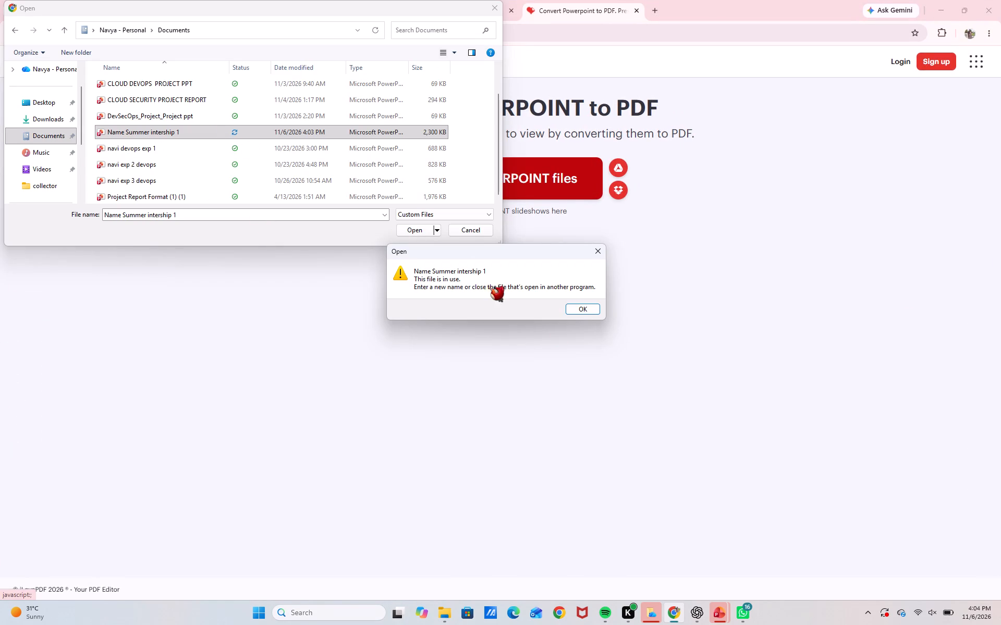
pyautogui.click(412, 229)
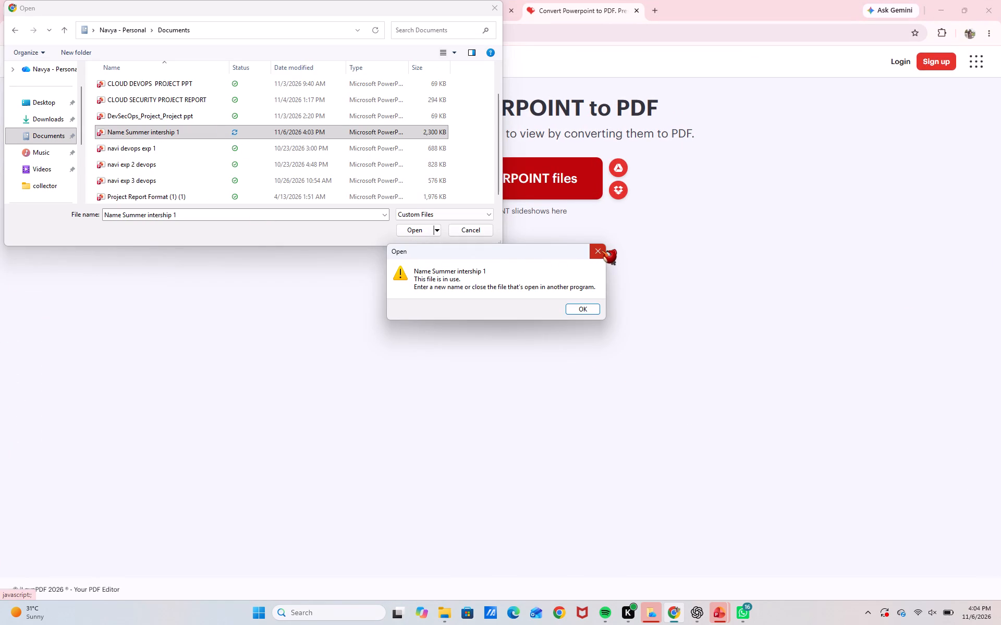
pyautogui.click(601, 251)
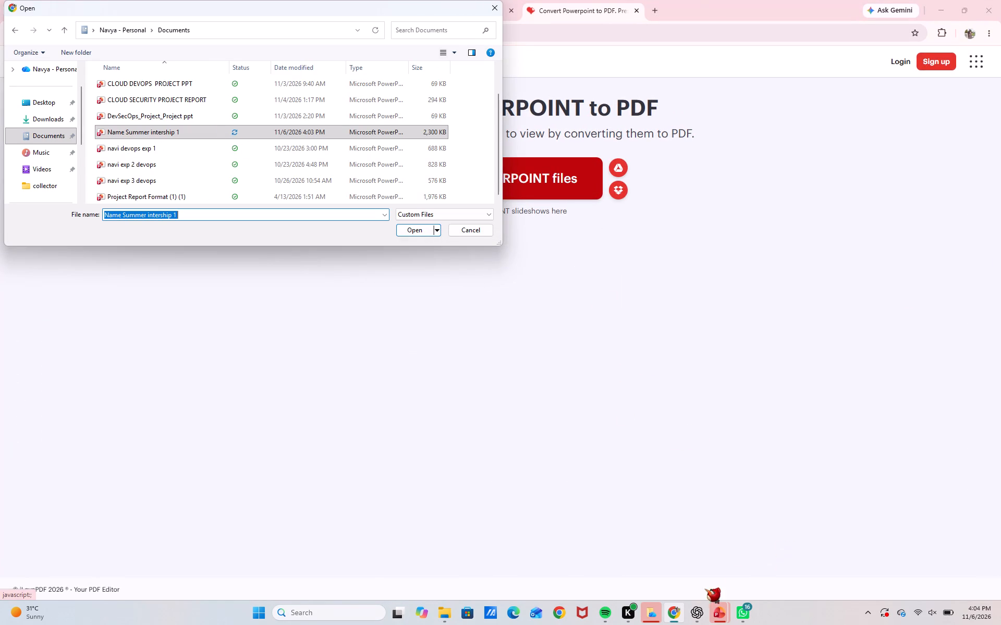
# Switch to PowerPoint and close the Name Summer intership 1 presentation, discarding the unposted comment.
pyautogui.click(713, 615)
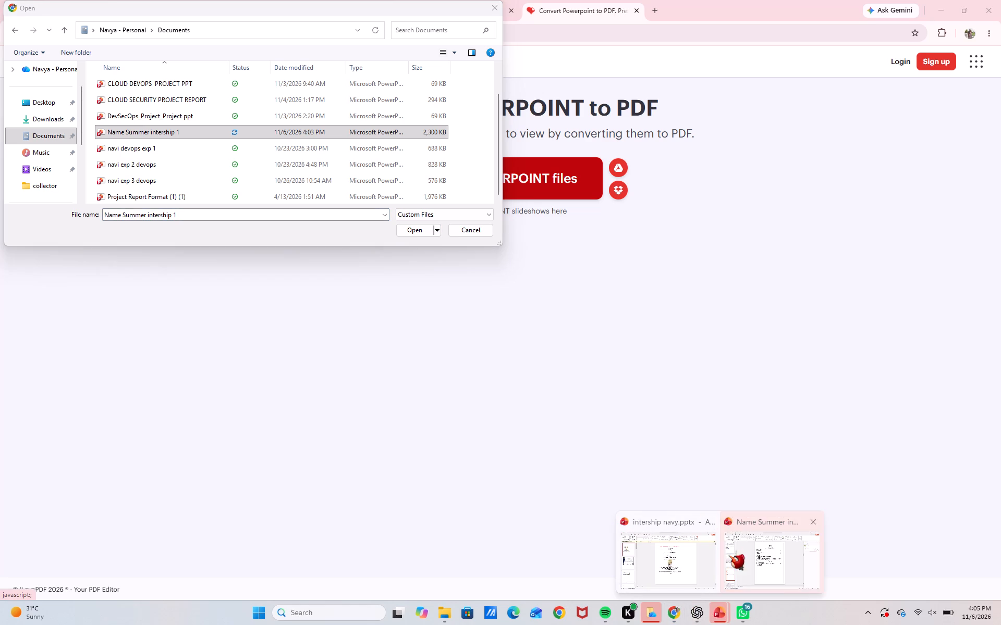
pyautogui.scroll(-1, 770, 373)
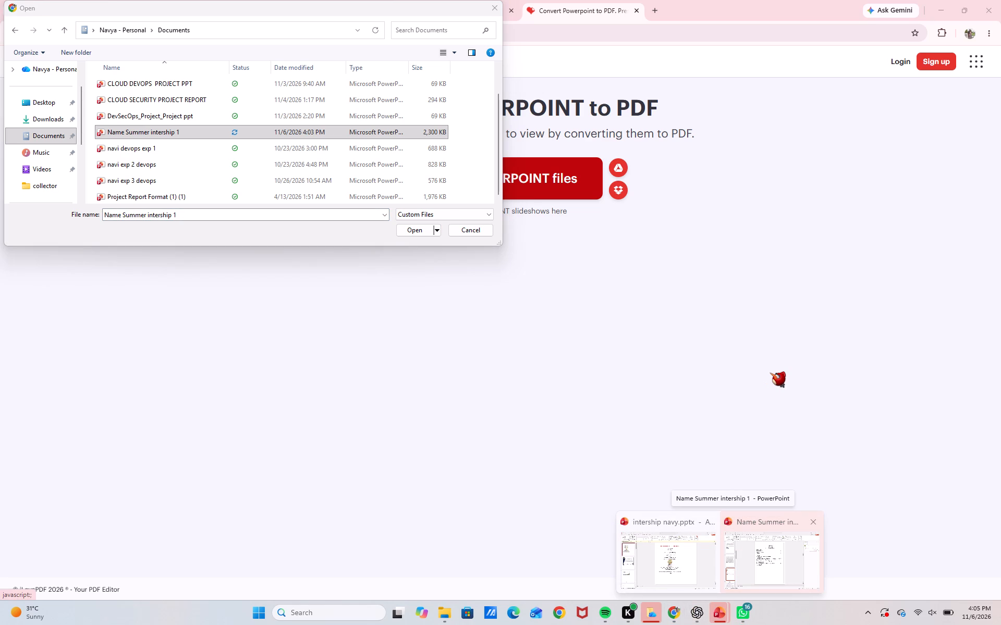
pyautogui.click(814, 520)
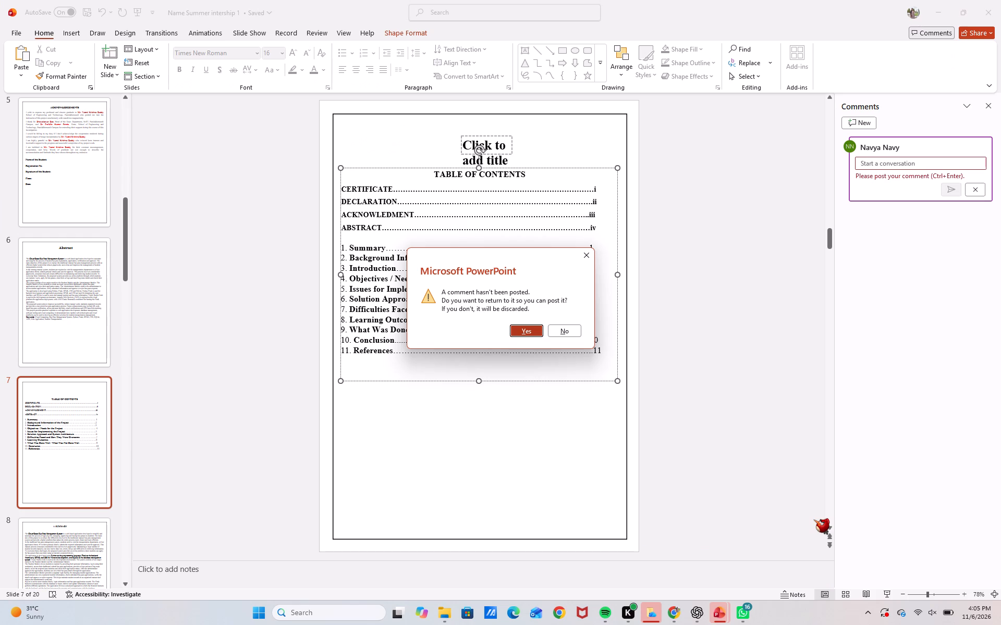
pyautogui.click(529, 328)
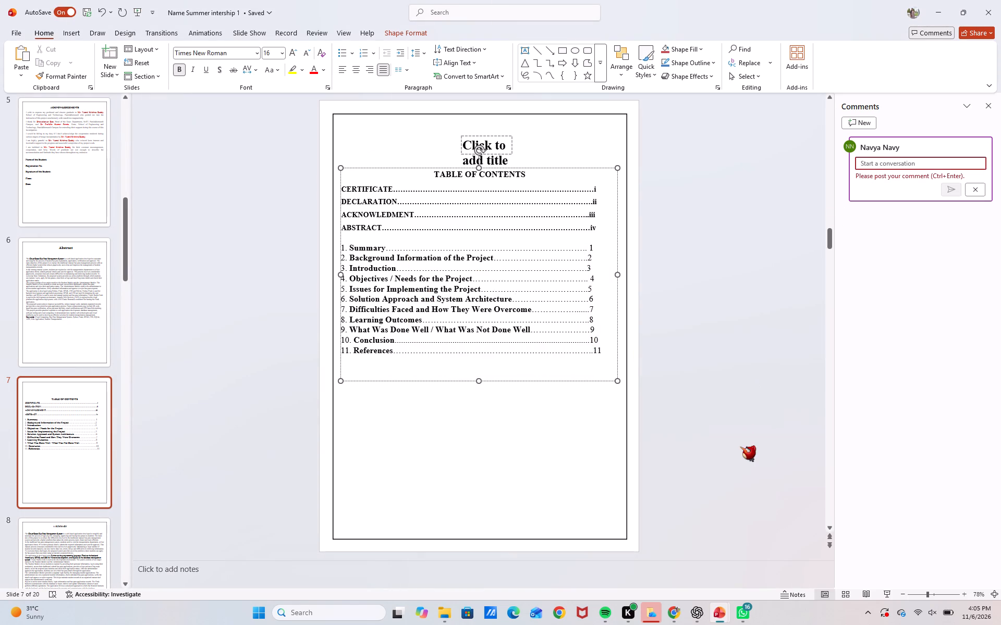
pyautogui.click(1000, 15)
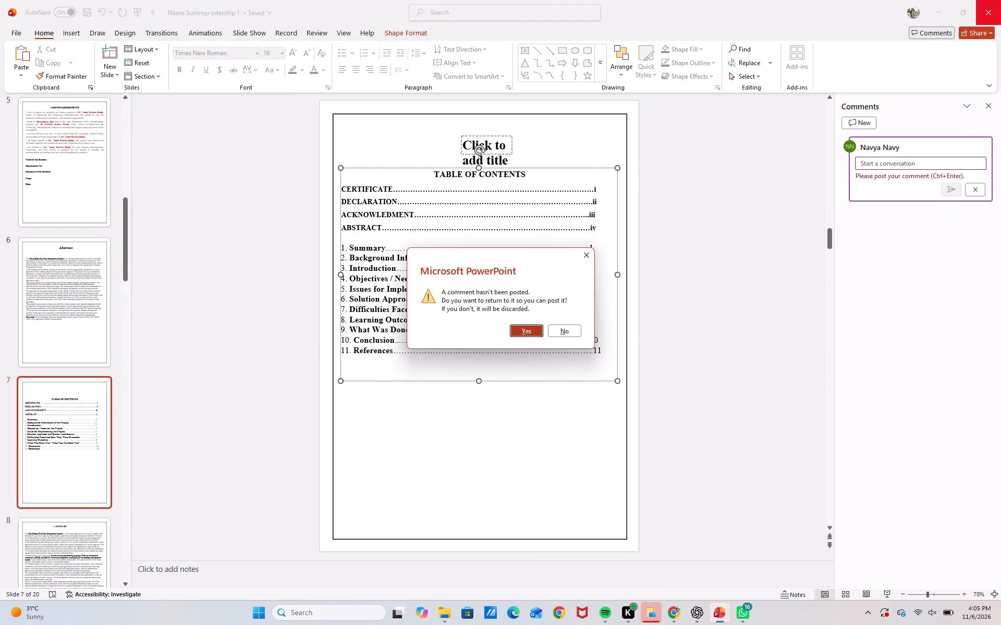
pyautogui.click(530, 329)
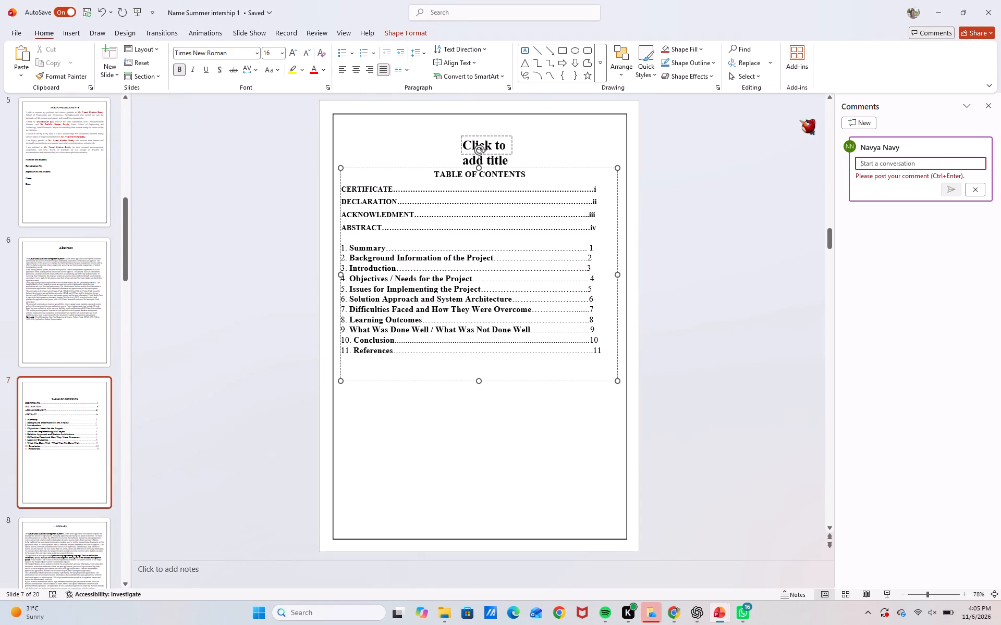
pyautogui.click(983, 3)
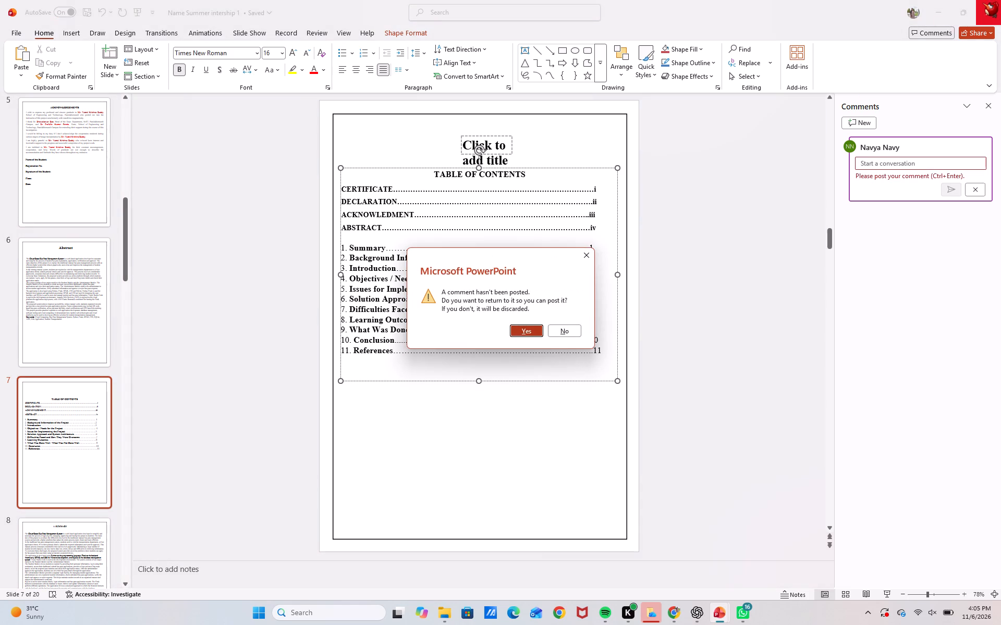
pyautogui.click(560, 334)
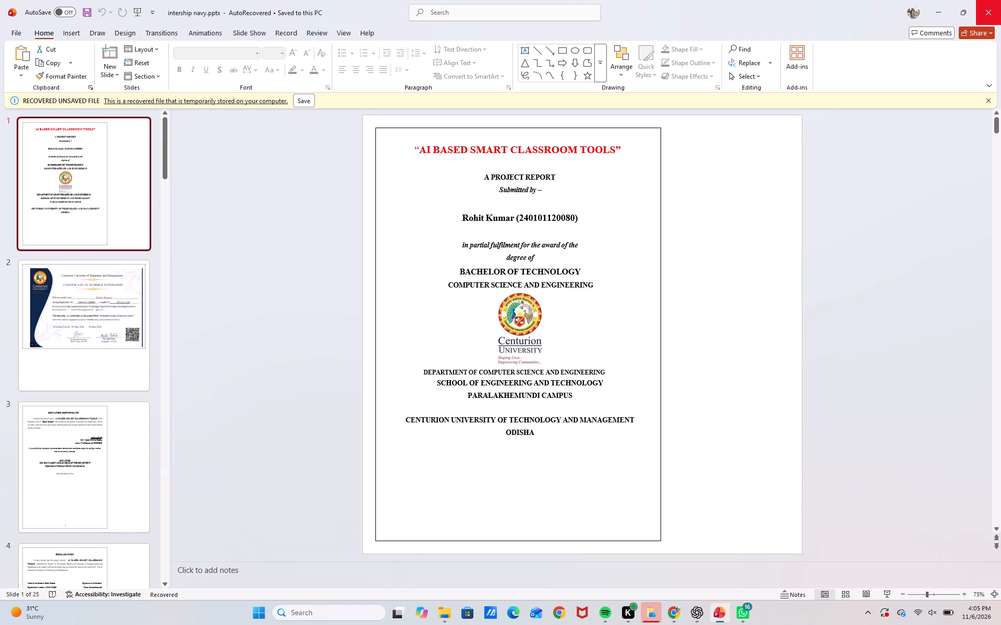
# Close the recovered intership navy.pptx presentation without saving its changes.
pyautogui.click(985, 10)
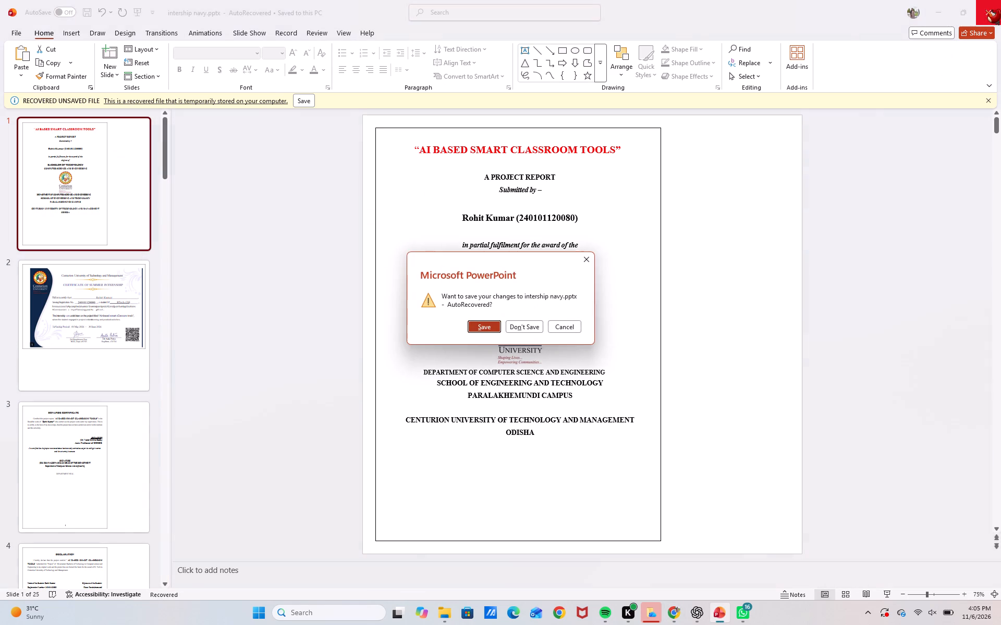
pyautogui.click(539, 325)
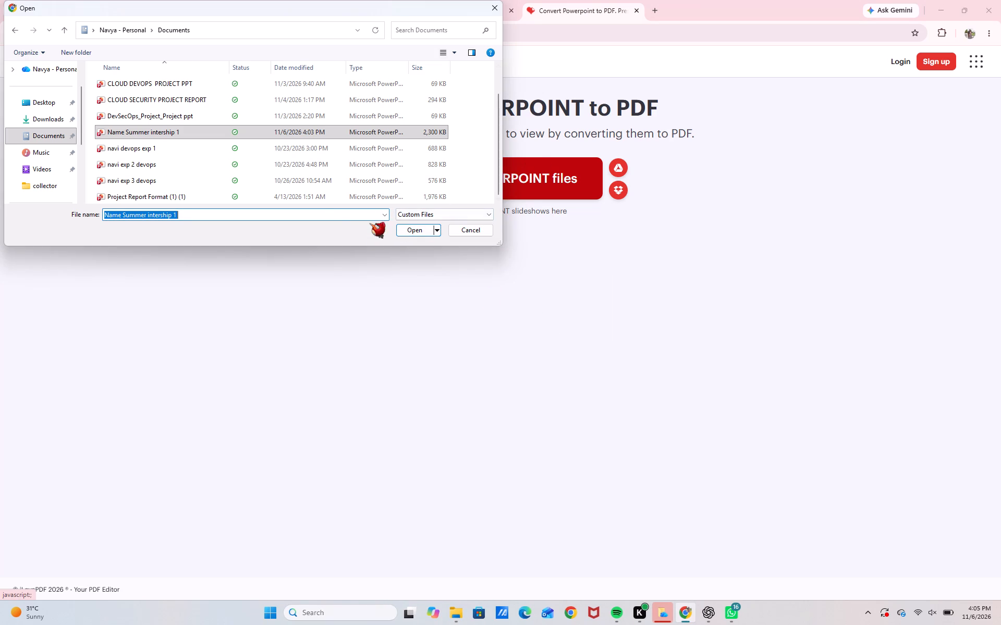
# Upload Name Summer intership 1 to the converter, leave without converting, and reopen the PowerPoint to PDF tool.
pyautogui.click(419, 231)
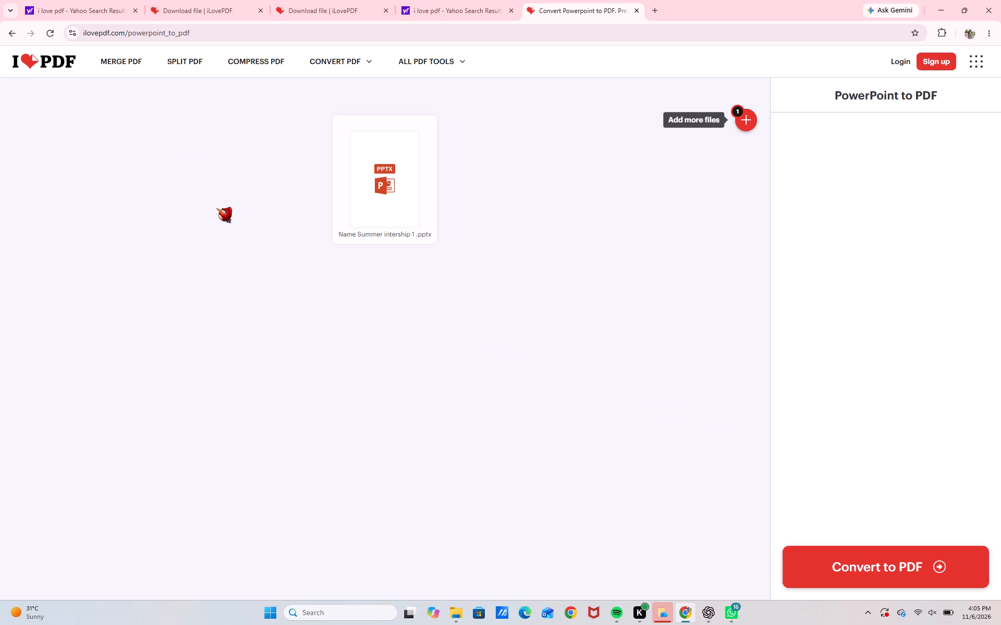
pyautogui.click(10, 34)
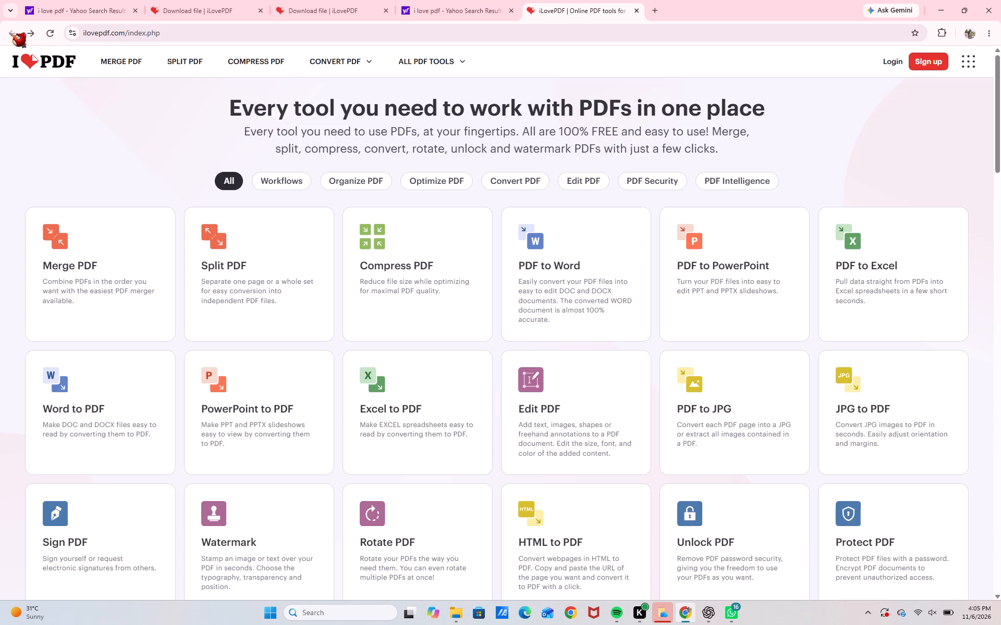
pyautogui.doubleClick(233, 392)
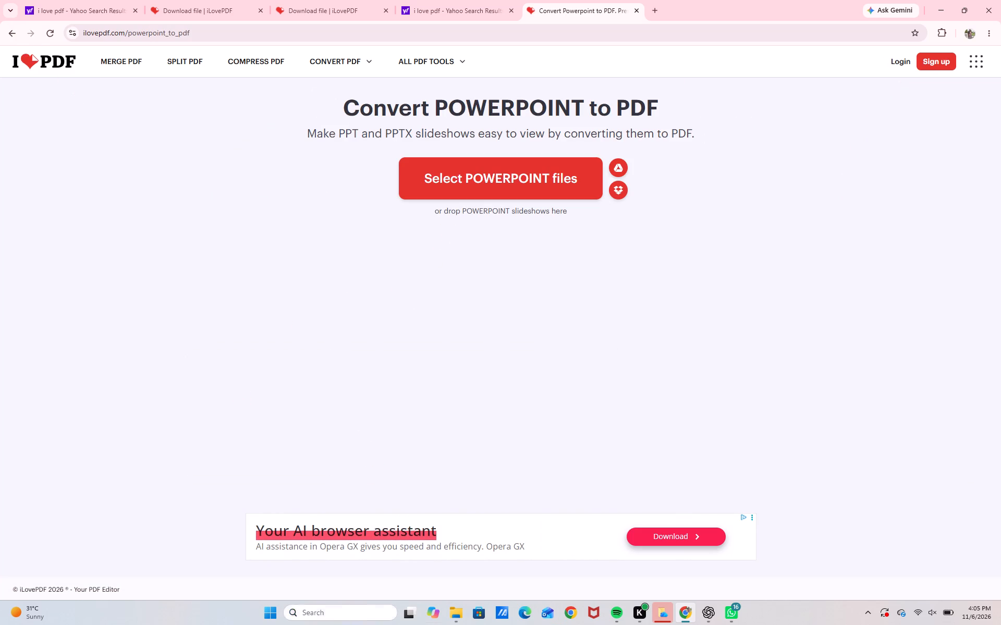
# Start PowerPoint and reopen the recent presentation Name Summer intership 1.
pyautogui.click(276, 611)
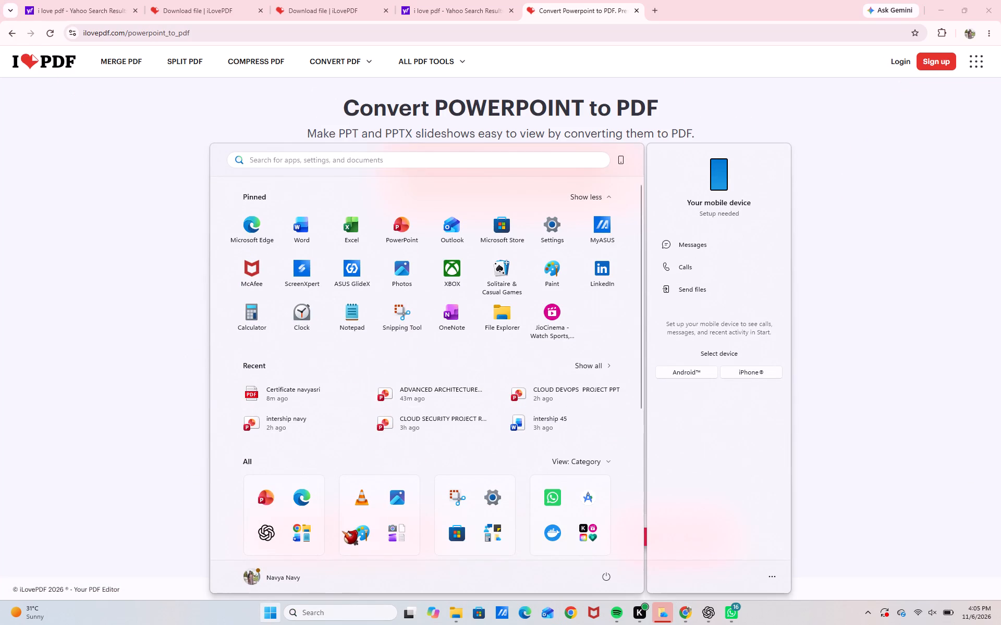
pyautogui.doubleClick(262, 501)
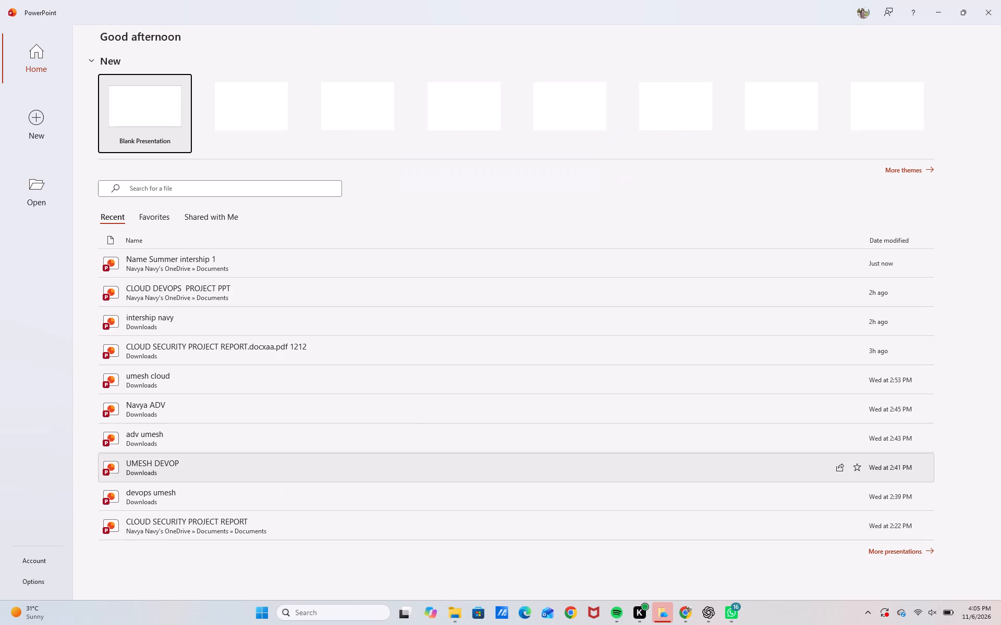
pyautogui.doubleClick(277, 275)
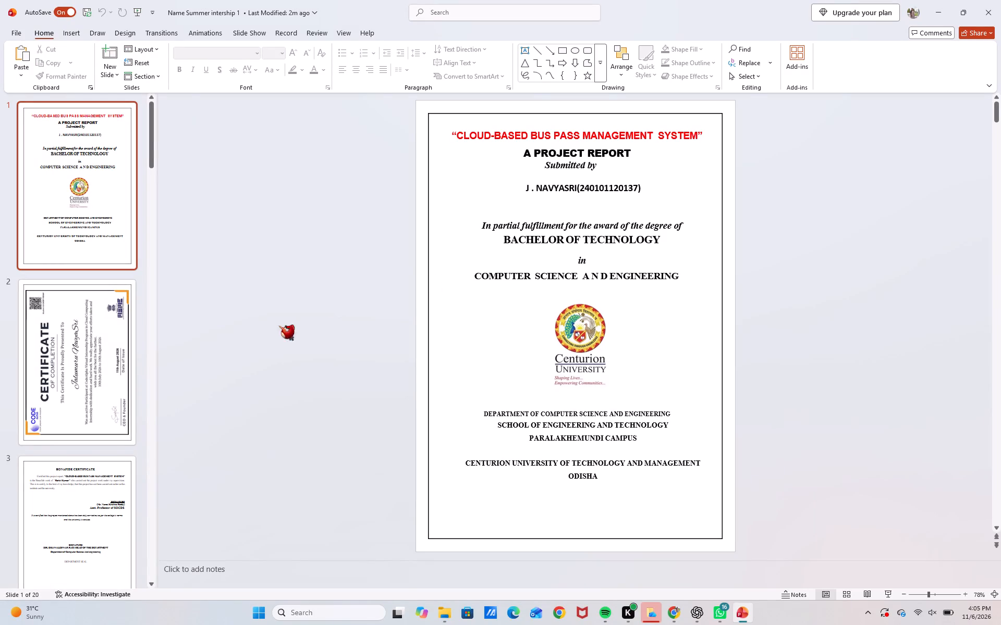
# On the Bonafide Certificate slide, replace the supervisor's title and name under the first signature with "Prof." and the new supervisor's name in parentheses.
pyautogui.click(66, 498)
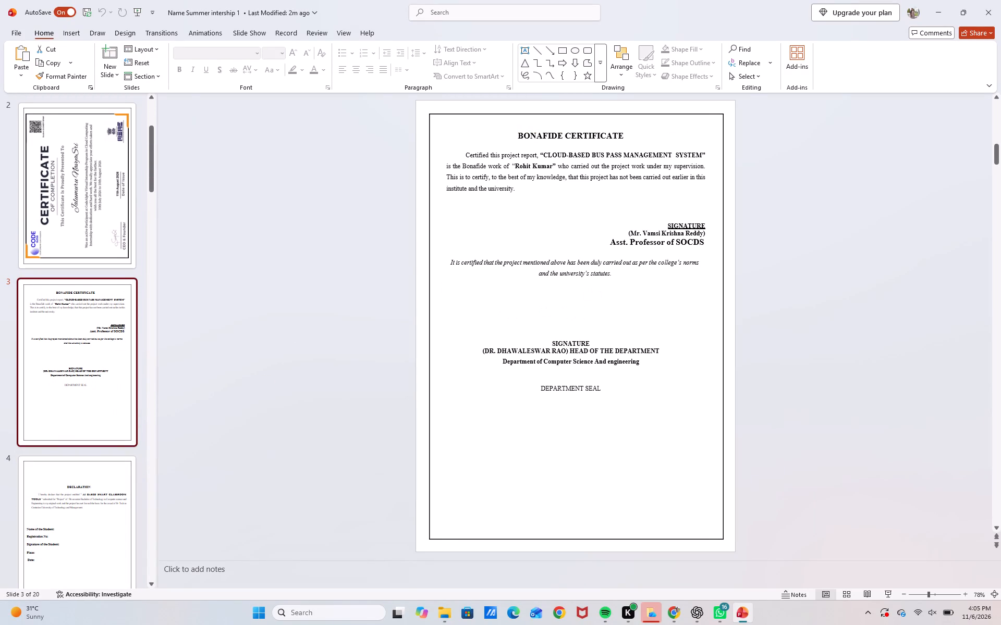
pyautogui.click(654, 244)
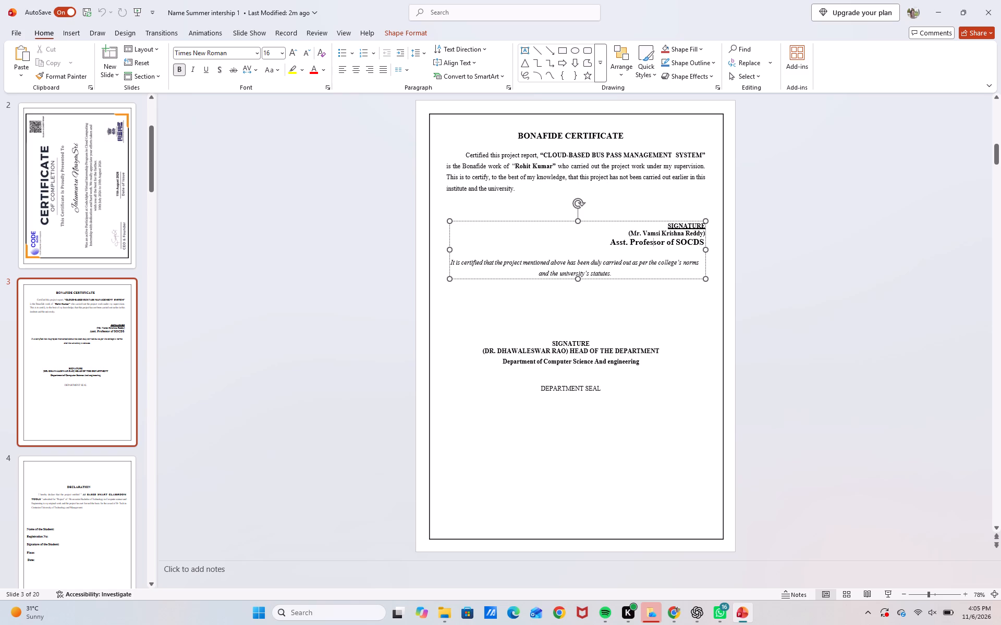
pyautogui.moveTo(644, 234); pyautogui.dragTo(698, 234)
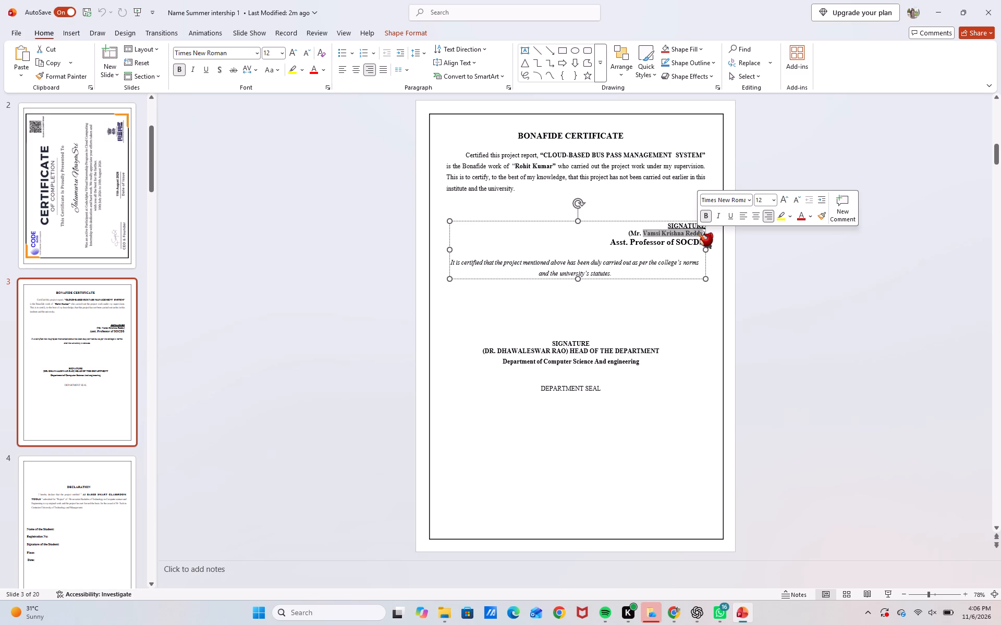
pyautogui.press('BackSpace')
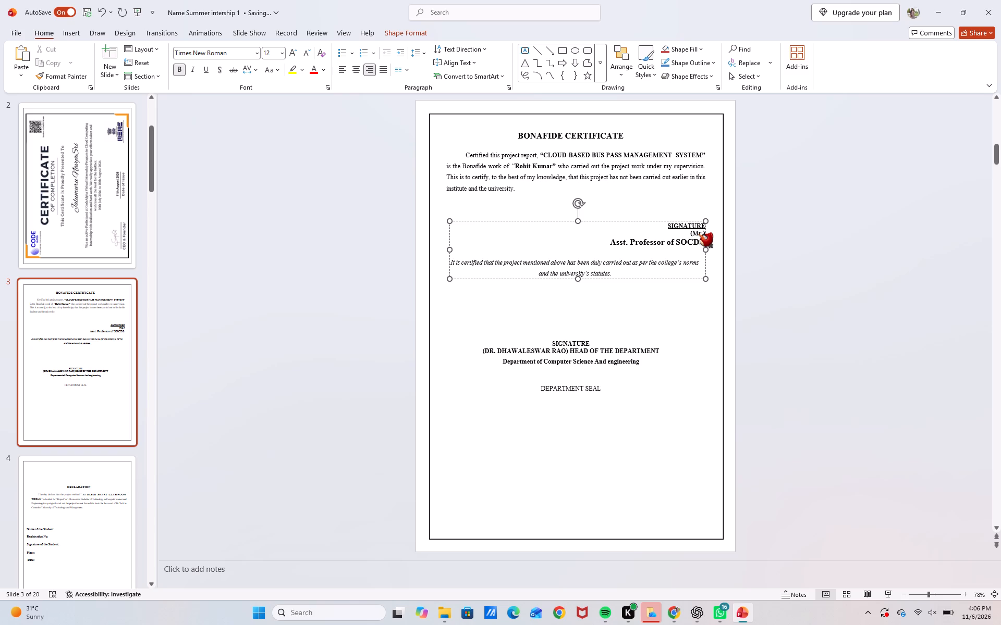
pyautogui.press('Right')
pyautogui.press('BackSpace')
pyautogui.press('BackSpace')
pyautogui.press('BackSpace')
pyautogui.press('BackSpace')
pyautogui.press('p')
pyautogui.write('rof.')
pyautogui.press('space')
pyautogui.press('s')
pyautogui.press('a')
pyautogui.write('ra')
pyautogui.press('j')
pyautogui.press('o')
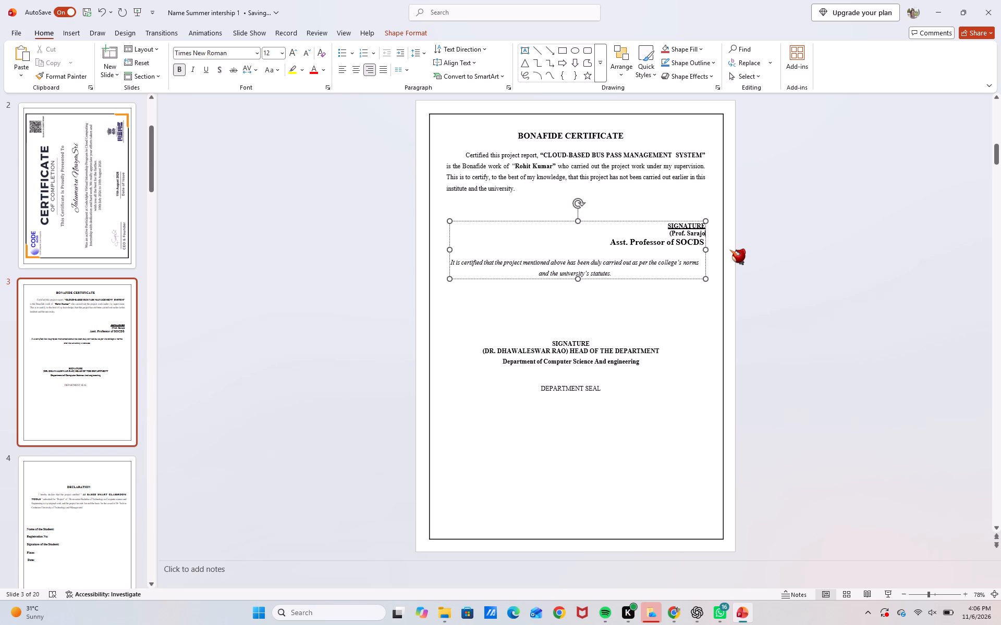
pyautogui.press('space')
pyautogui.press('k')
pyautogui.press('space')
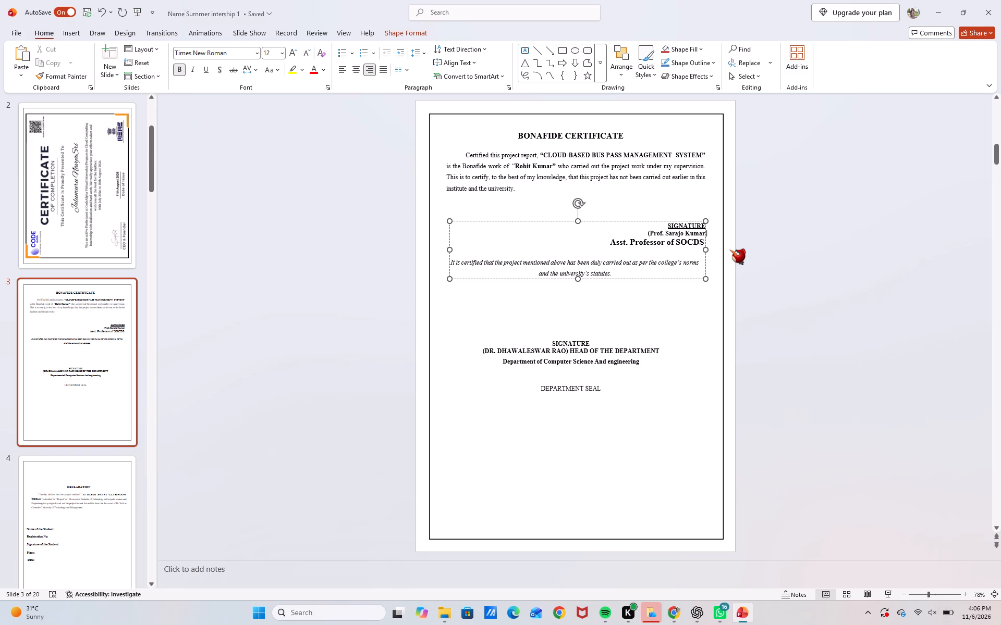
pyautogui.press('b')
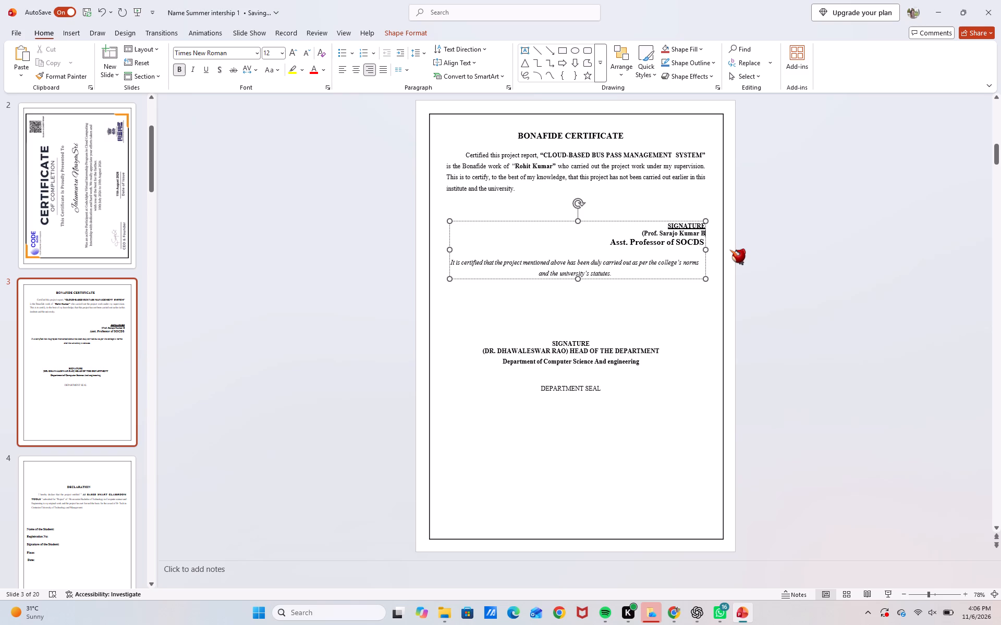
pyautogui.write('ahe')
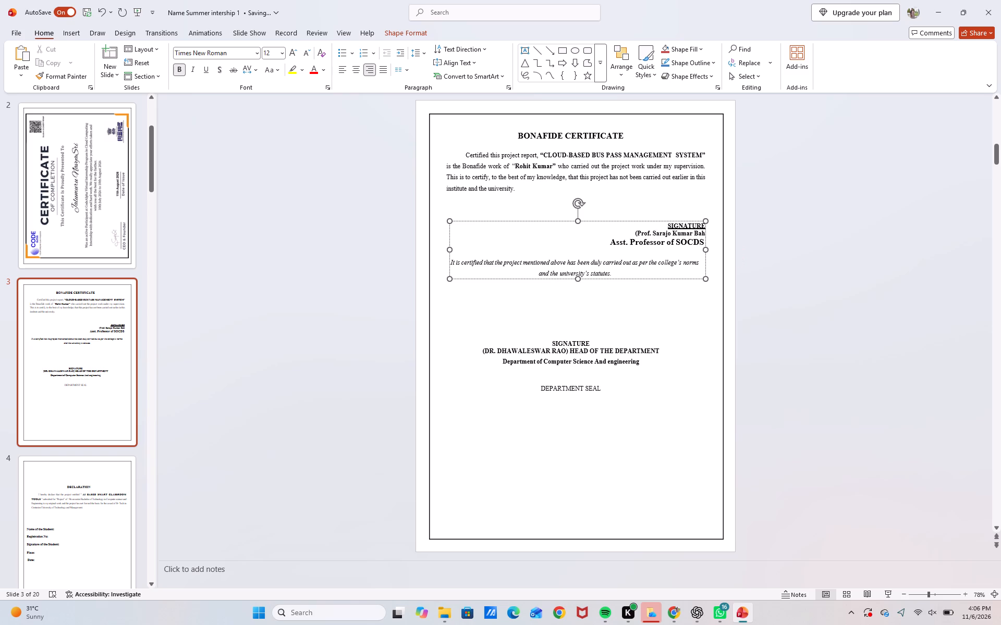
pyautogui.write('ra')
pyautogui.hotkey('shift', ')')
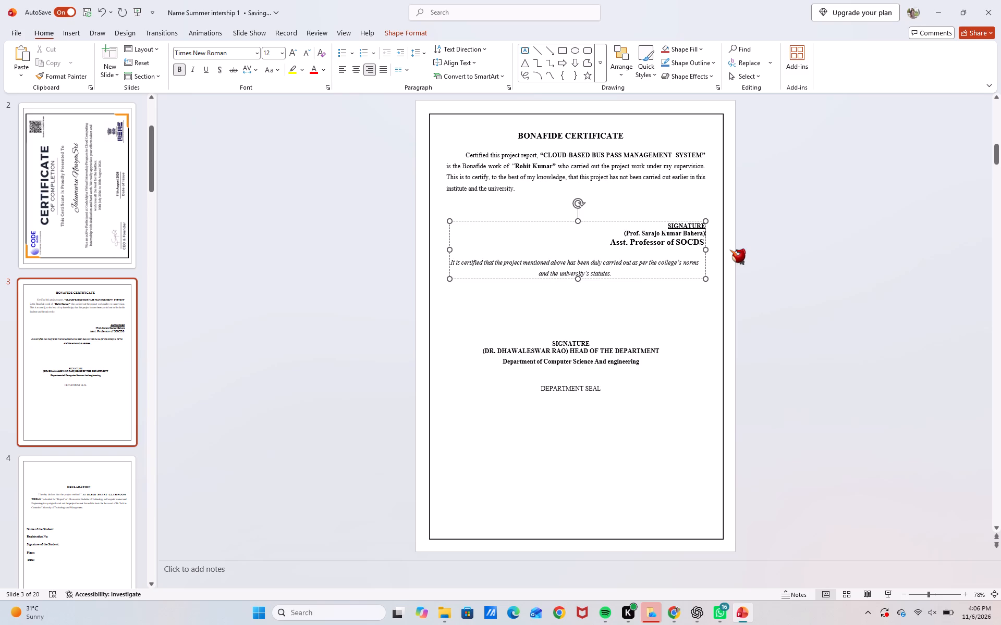
# Remove "Asst." from the supervisor's designation, leaving "Professor of SOCDS".
pyautogui.moveTo(608, 243); pyautogui.dragTo(630, 246)
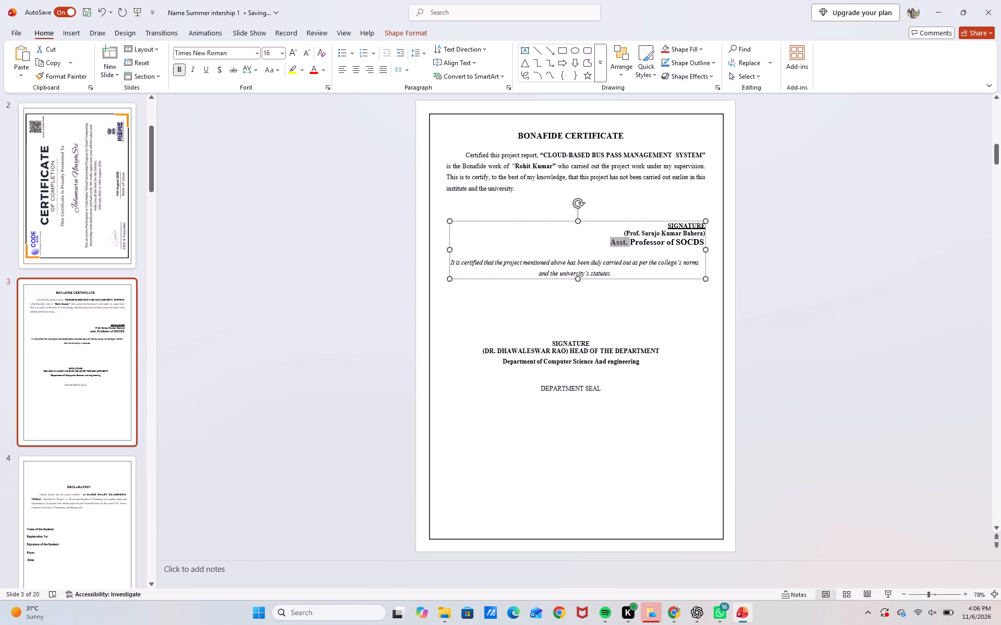
pyautogui.moveTo(630, 246); pyautogui.dragTo(628, 246)
pyautogui.press('BackSpace')
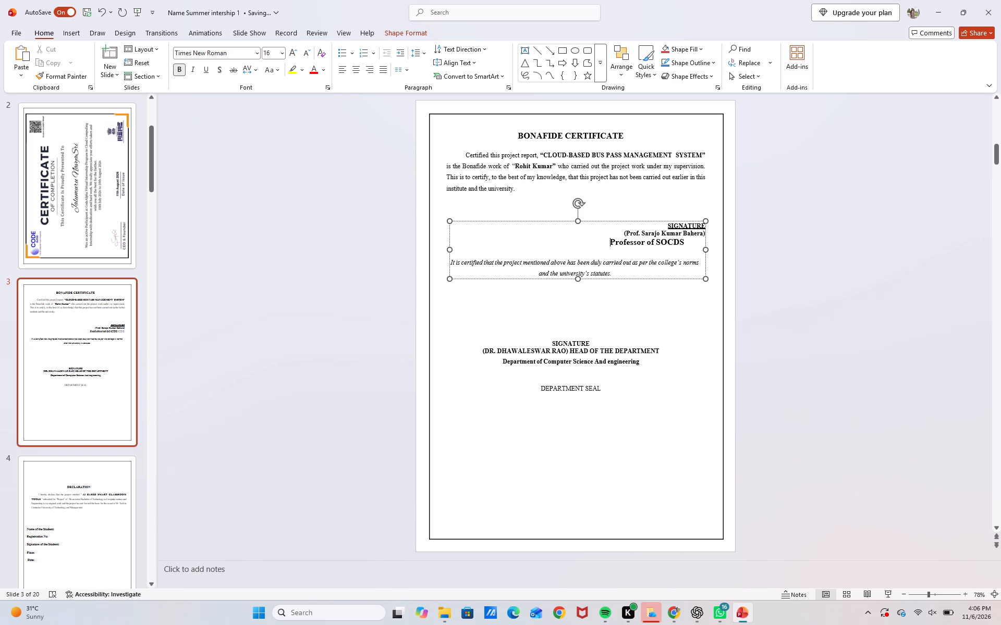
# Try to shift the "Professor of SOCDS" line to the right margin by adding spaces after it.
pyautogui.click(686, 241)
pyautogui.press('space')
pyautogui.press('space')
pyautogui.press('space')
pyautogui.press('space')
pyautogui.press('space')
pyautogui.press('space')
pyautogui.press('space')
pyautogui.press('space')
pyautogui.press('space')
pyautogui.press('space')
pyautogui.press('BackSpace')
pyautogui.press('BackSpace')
# Join "Professor of SOCDS" to the supervisor's name line and break it onto its own line again to right-align it.
pyautogui.click(611, 242)
pyautogui.press('BackSpace')
pyautogui.press('BackSpace')
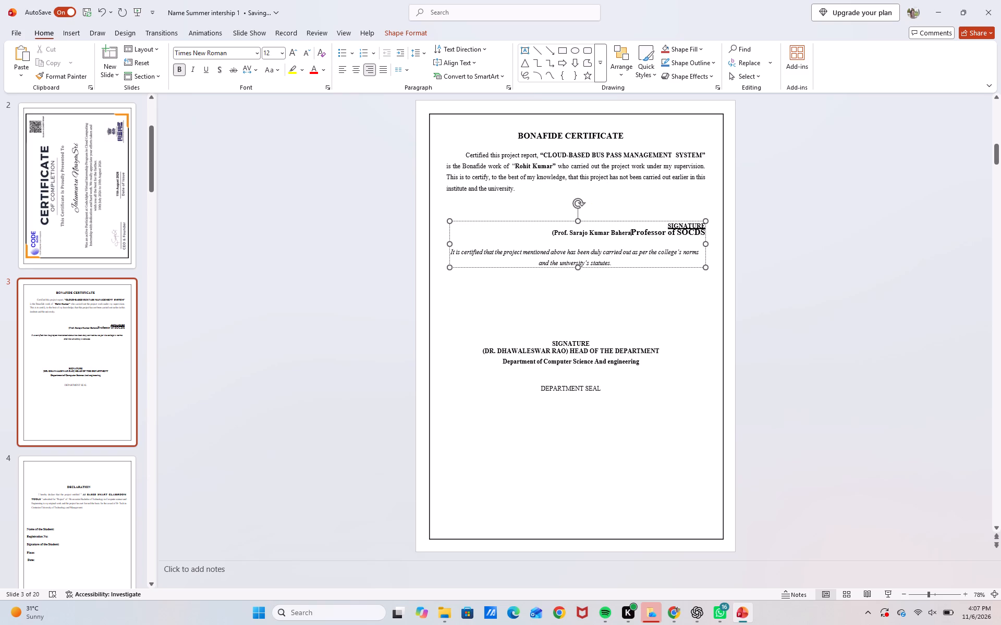
pyautogui.press('Return')
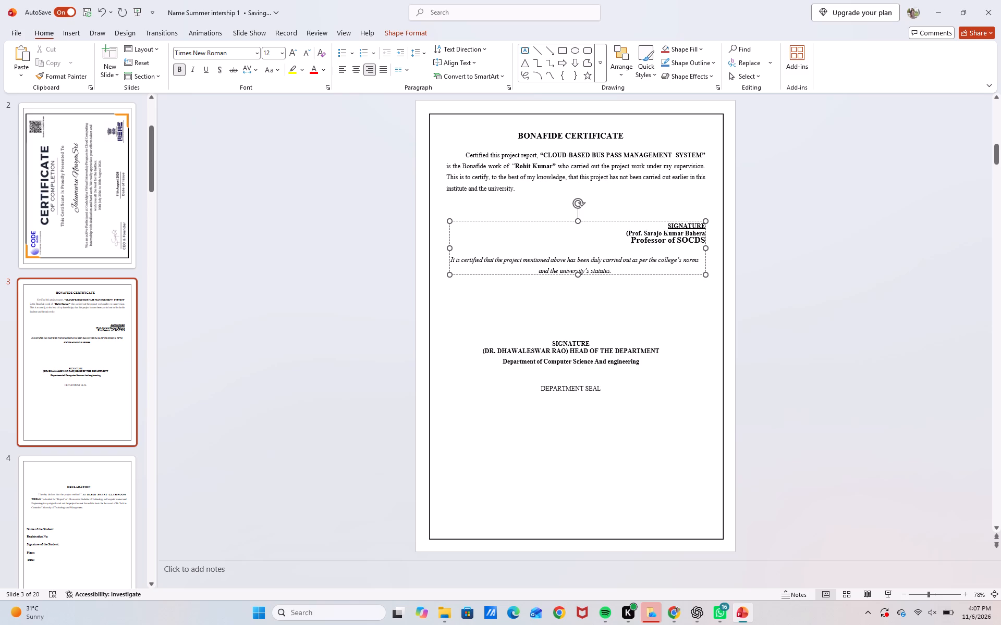
pyautogui.click(647, 345)
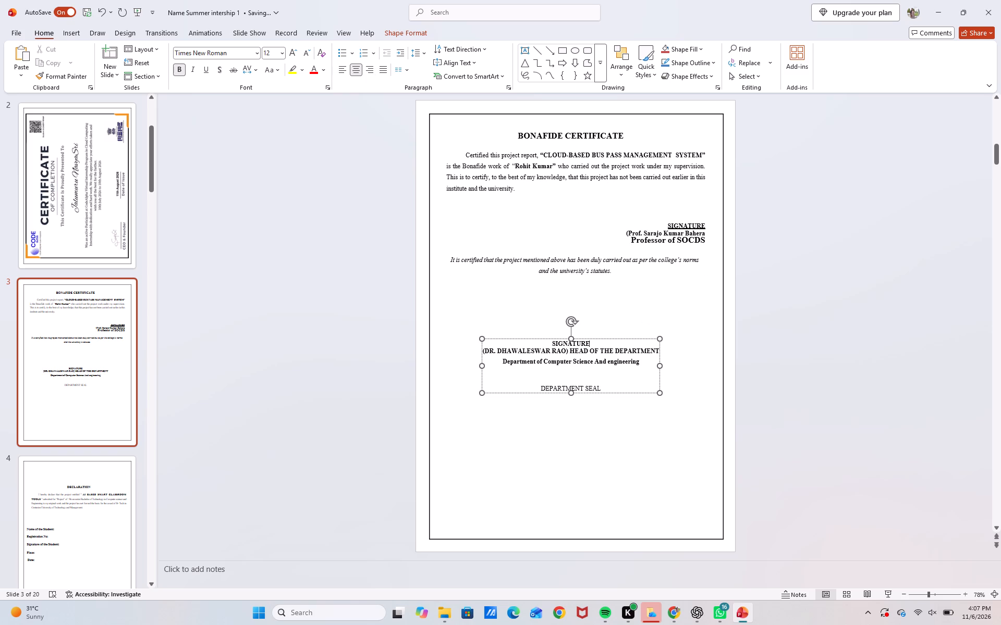
pyautogui.click(312, 427)
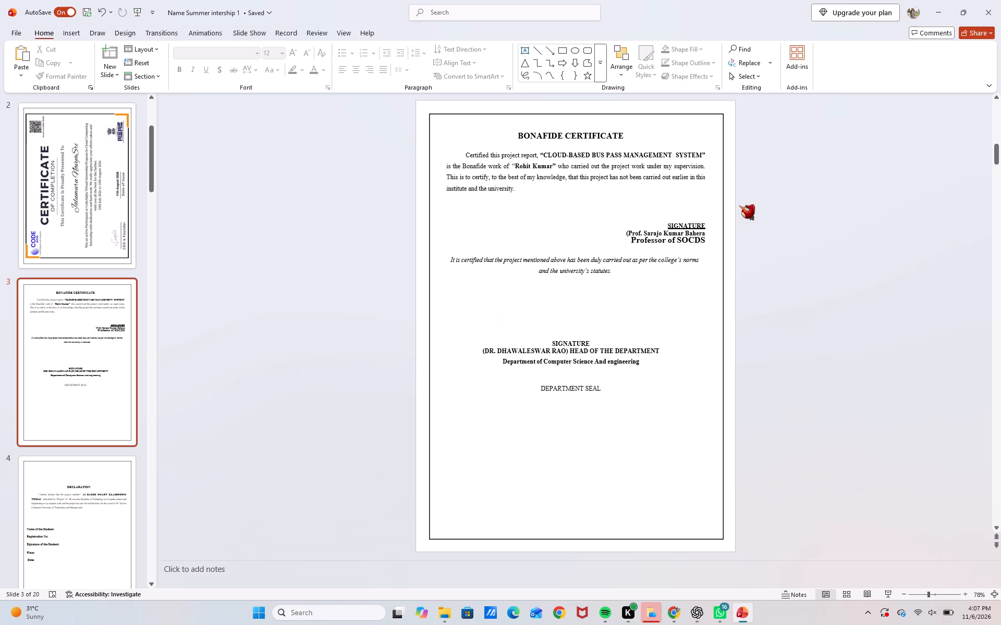
# Add the missing closing parenthesis after the supervisor's name on the bonafide certificate.
pyautogui.click(703, 231)
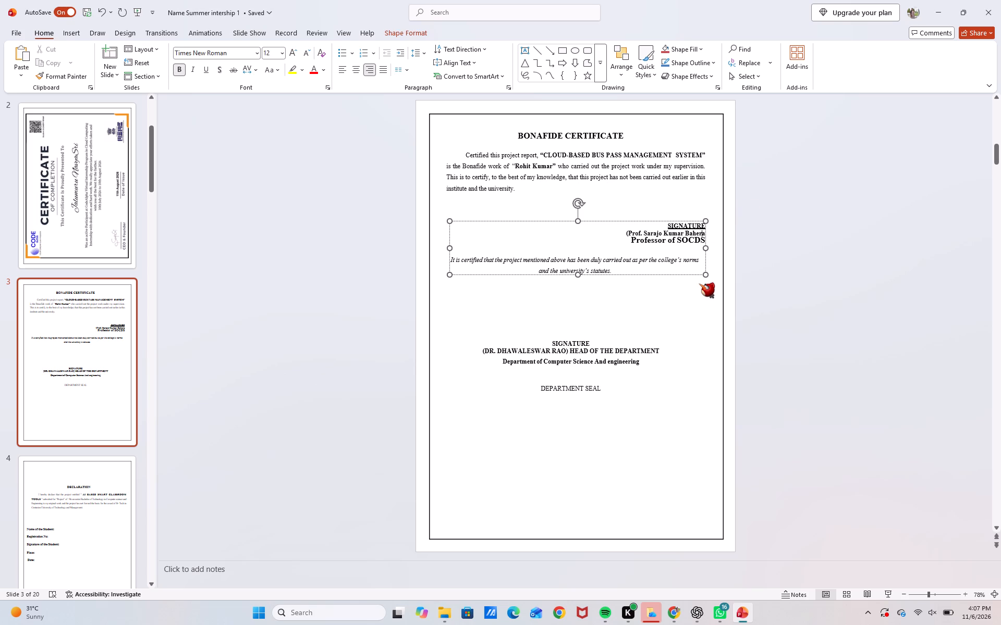
pyautogui.press('Right')
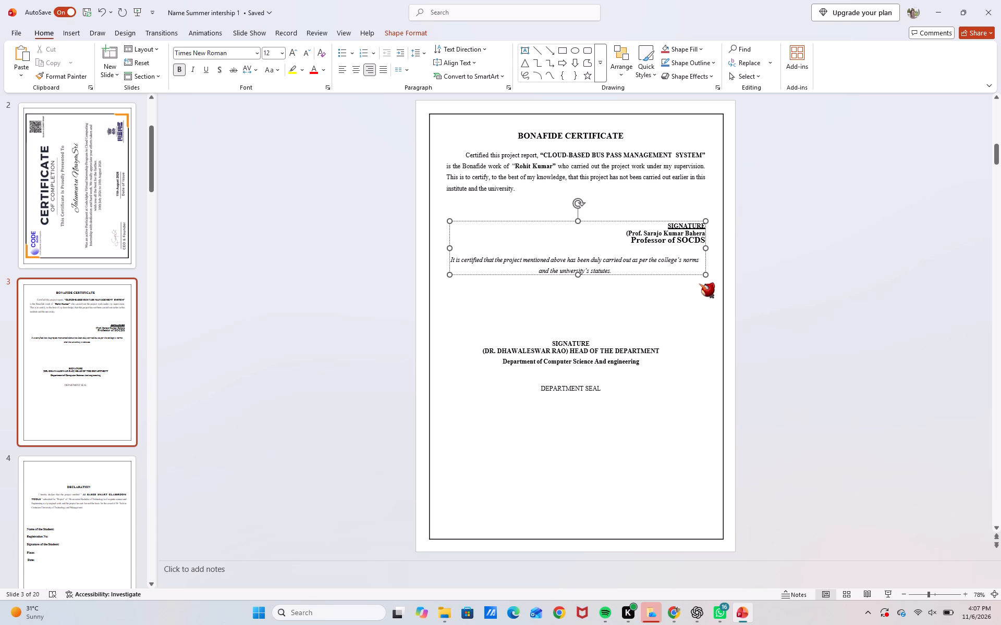
pyautogui.hotkey('shift', ')')
pyautogui.click(699, 284)
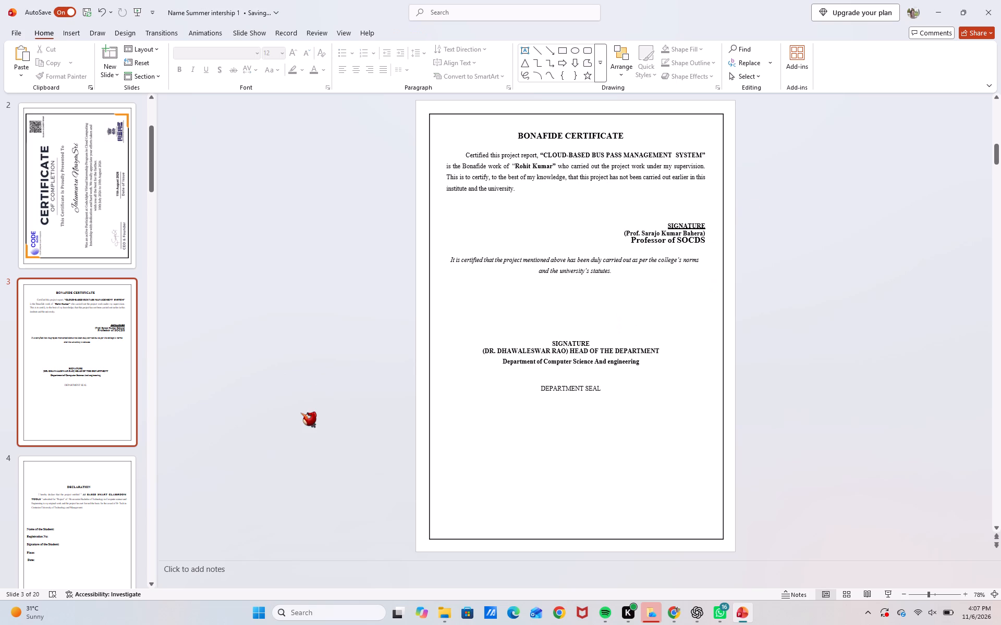
# Delete the quoted project title "AI BASED SMART CLASSROOM TOOLS", including its quotation marks, from the declaration paragraph on slide 4.
pyautogui.click(96, 503)
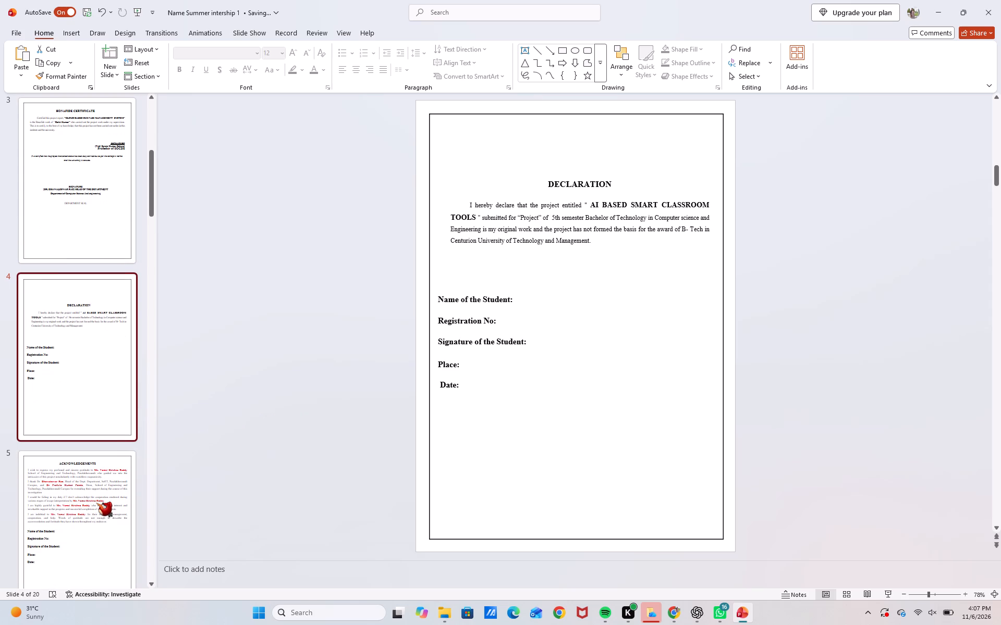
pyautogui.scroll(-3, 90, 562)
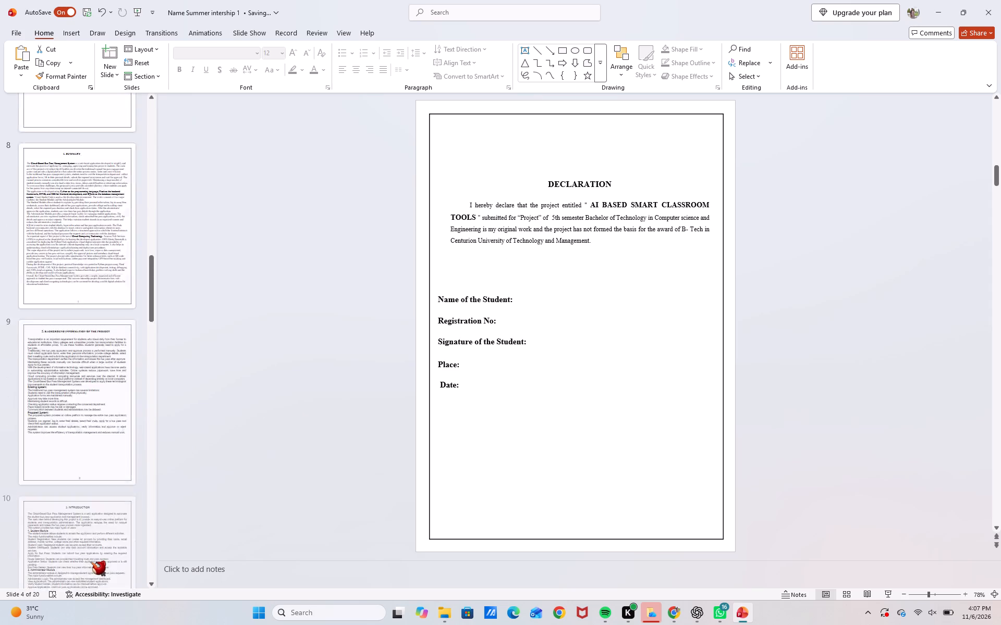
pyautogui.scroll(2, 90, 562)
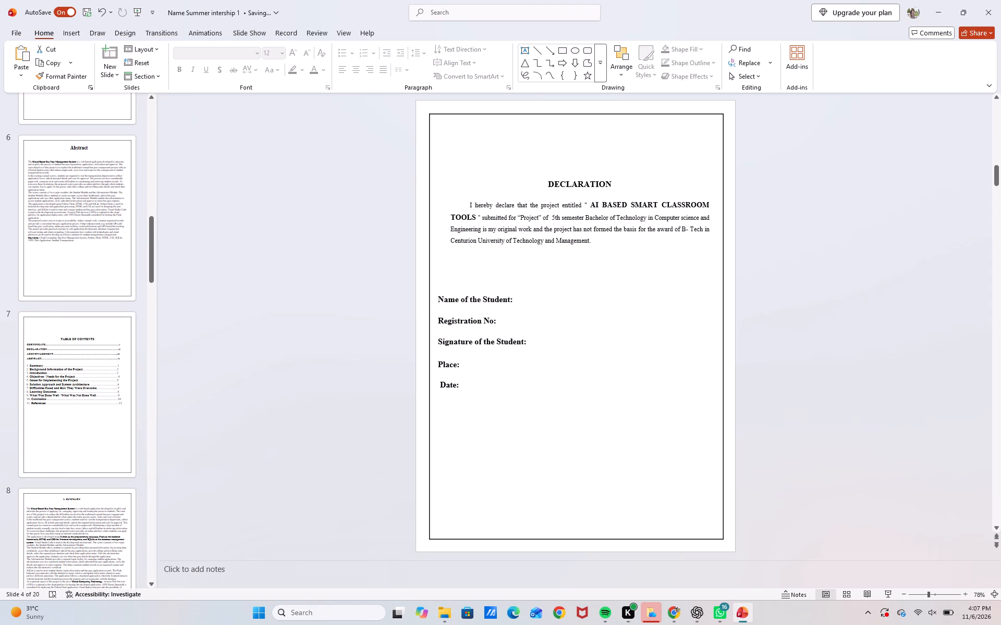
pyautogui.moveTo(590, 205); pyautogui.dragTo(555, 216)
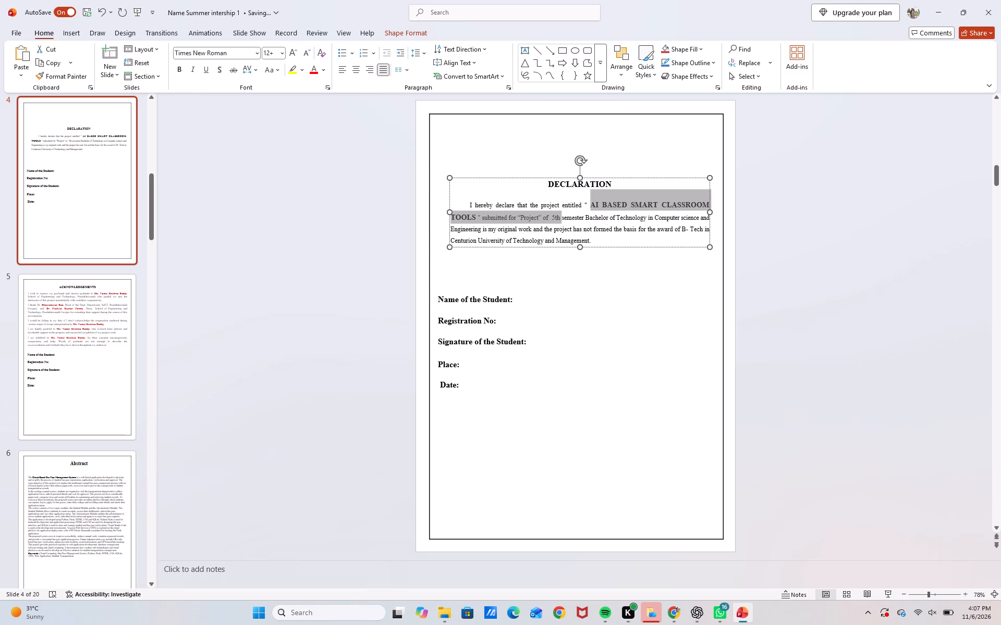
pyautogui.moveTo(555, 216); pyautogui.dragTo(483, 219)
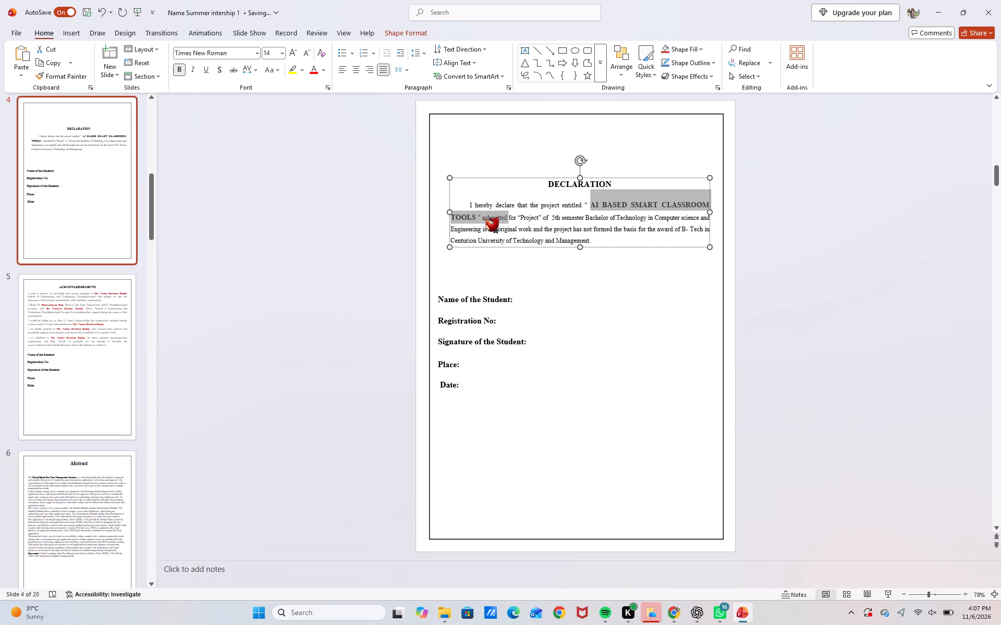
pyautogui.click(442, 252)
pyautogui.moveTo(586, 204); pyautogui.dragTo(613, 211)
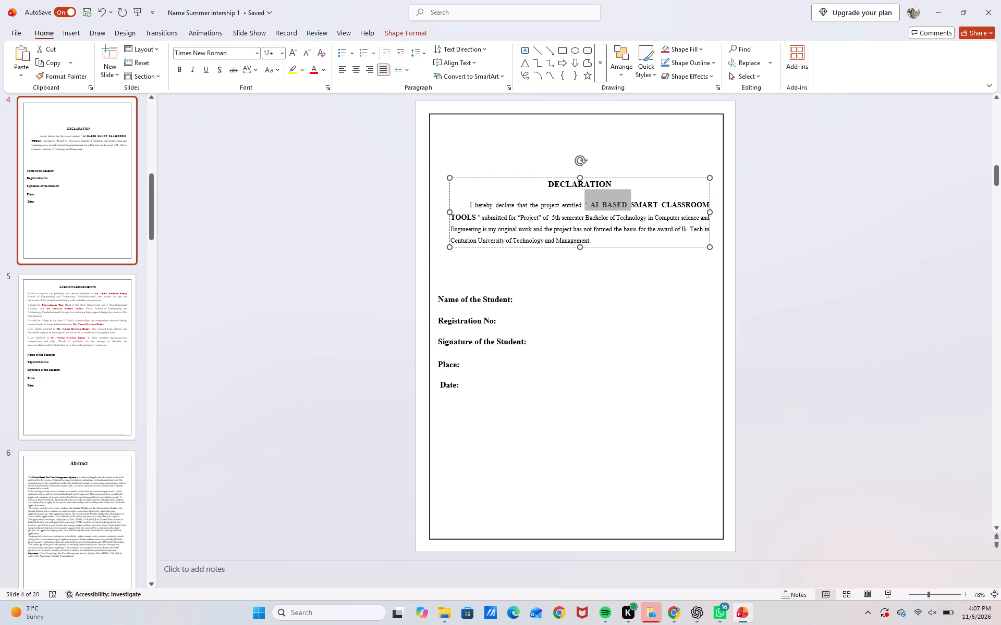
pyautogui.moveTo(613, 211); pyautogui.dragTo(488, 222)
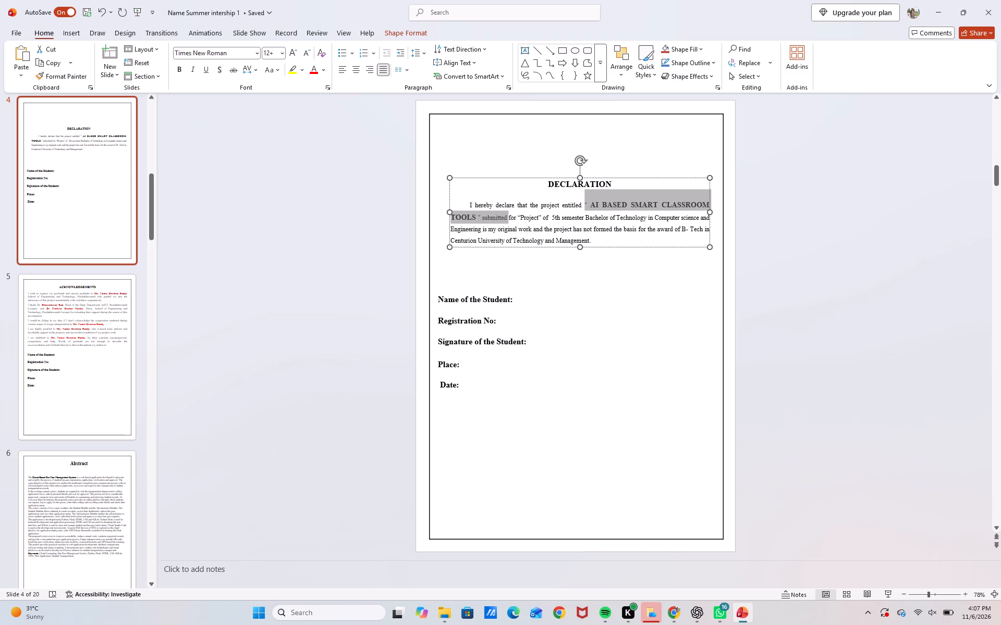
pyautogui.moveTo(488, 222); pyautogui.dragTo(481, 222)
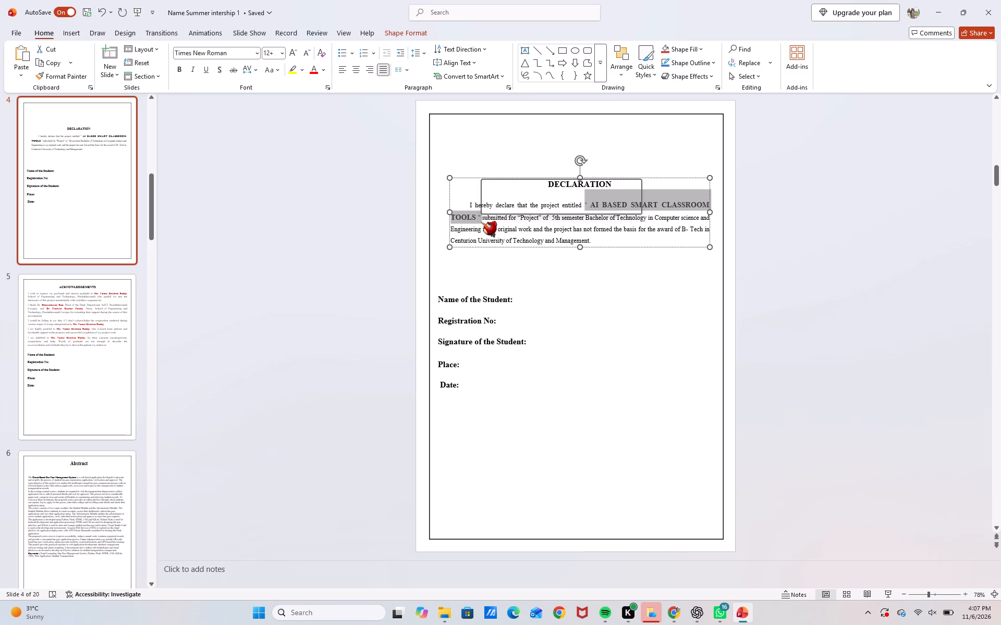
pyautogui.press('BackSpace')
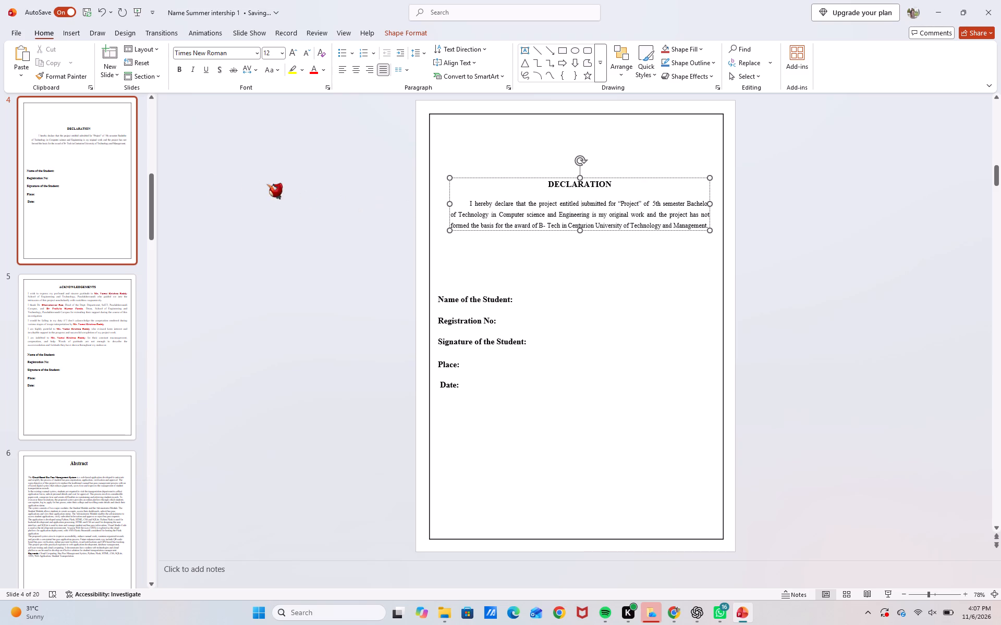
# Copy the quoted project title "CLOUD-BASED BUS PASS MANAGEMENT SYSTEM" from the bonafide certificate on slide 3.
pyautogui.click(99, 228)
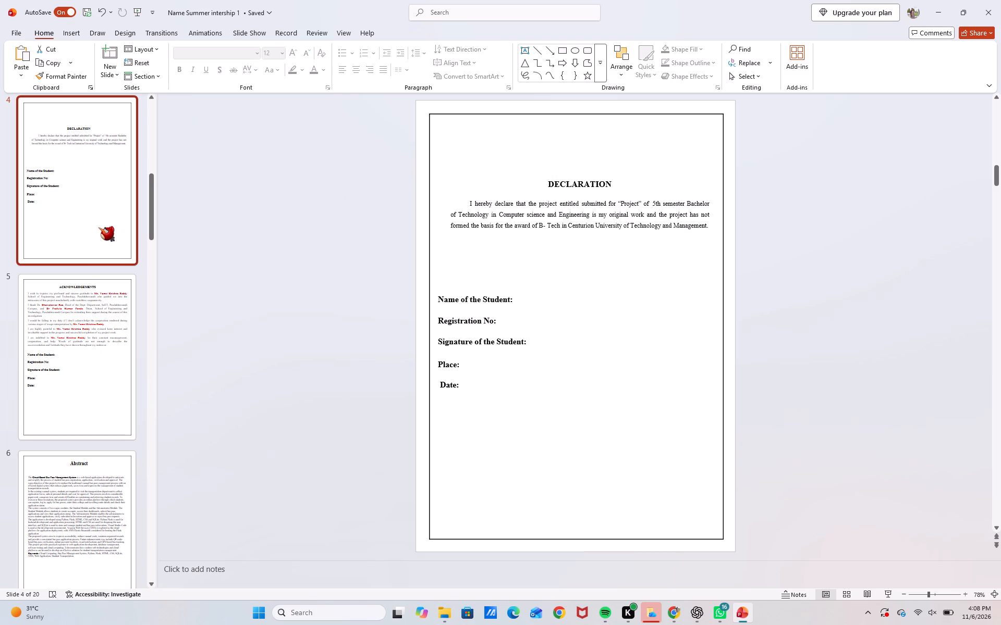
pyautogui.scroll(1, 99, 228)
pyautogui.click(99, 228)
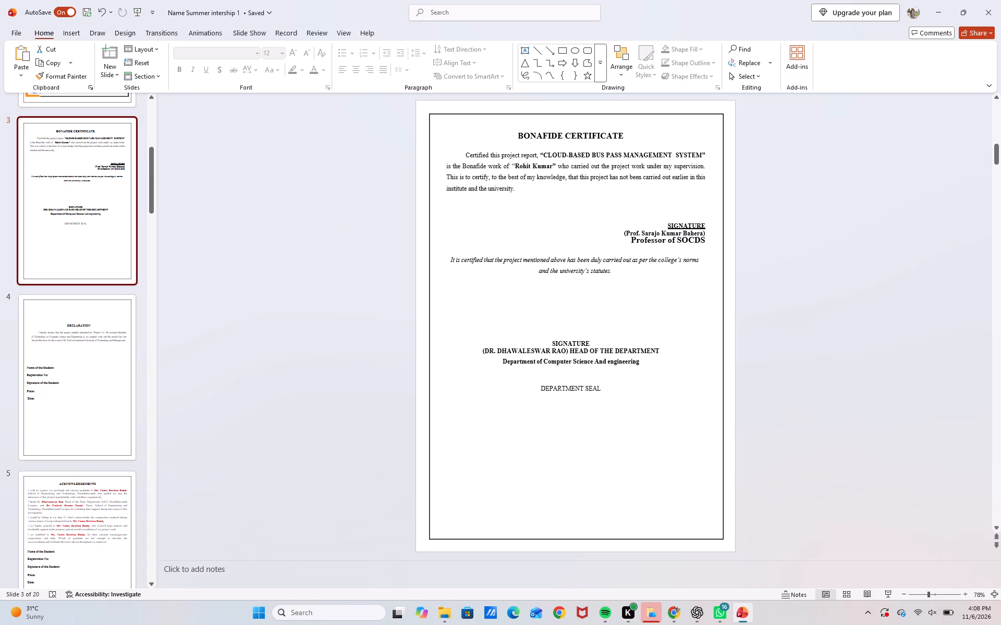
pyautogui.moveTo(539, 155); pyautogui.dragTo(646, 155)
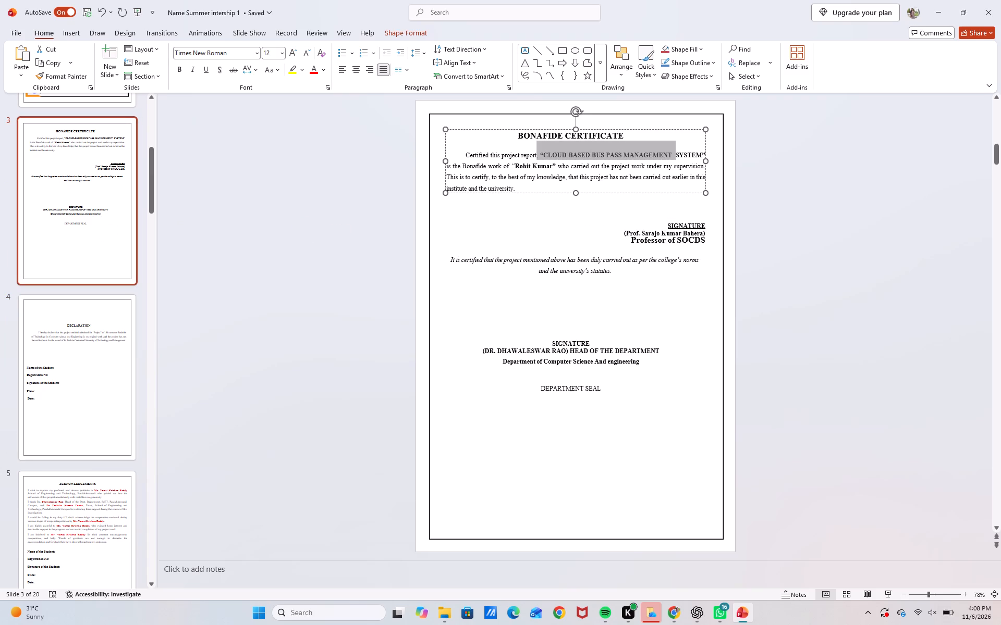
pyautogui.moveTo(646, 155); pyautogui.dragTo(742, 154)
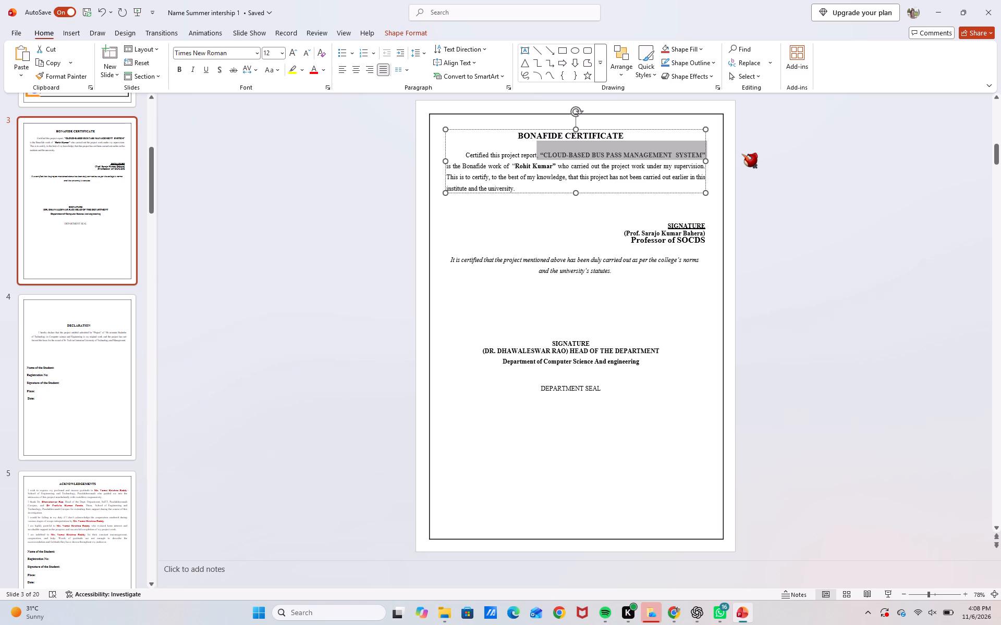
pyautogui.hotkey('ctrl', 'c')
# Review the bonafide certificate, declaration and acknowledgements slides against each other, ending on the declaration.
pyautogui.click(122, 363)
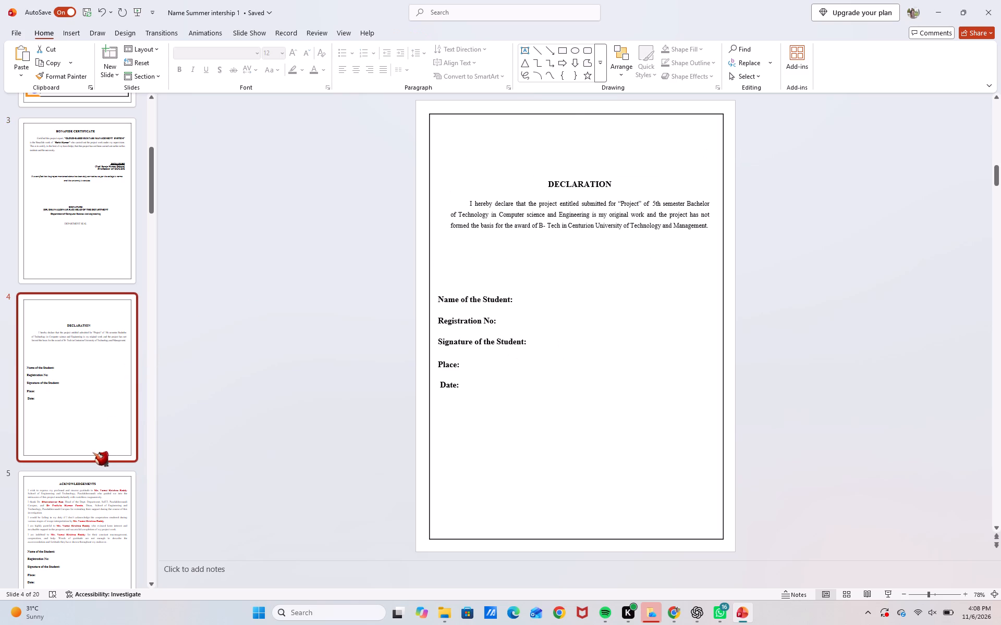
pyautogui.click(88, 511)
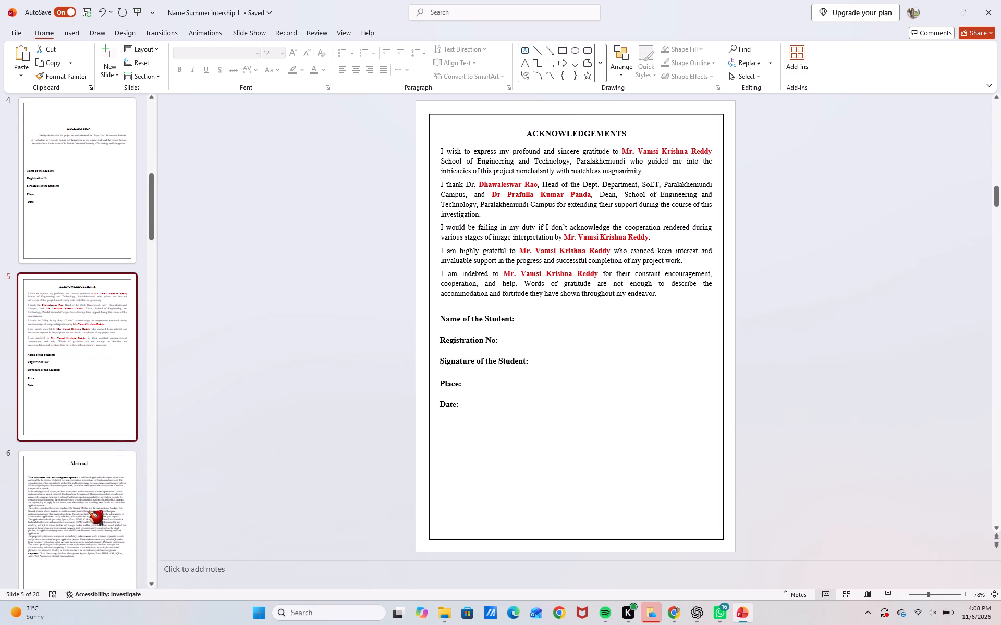
pyautogui.click(82, 379)
pyautogui.click(95, 232)
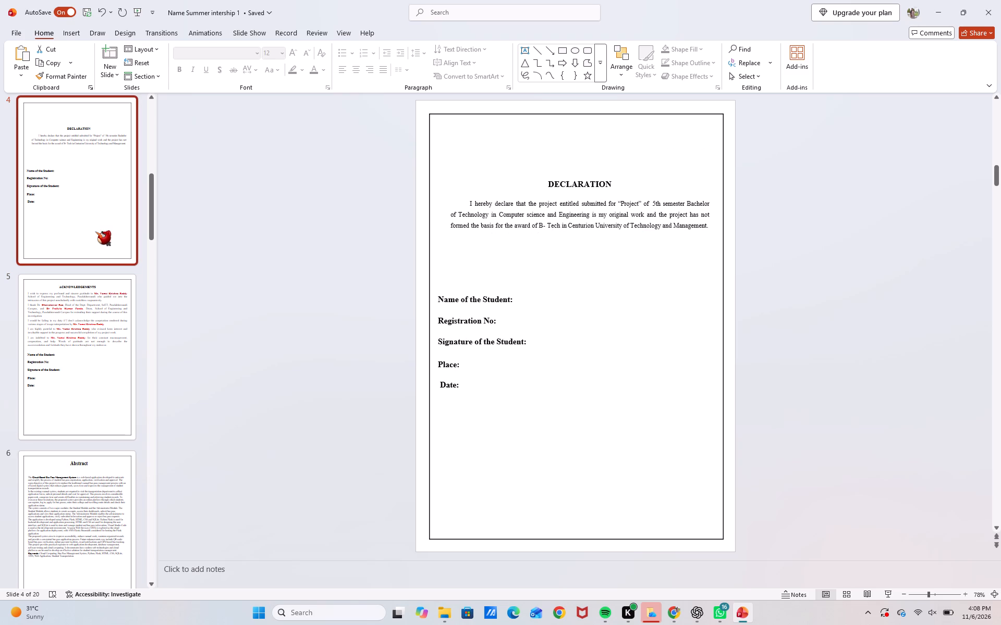
pyautogui.scroll(1, 95, 232)
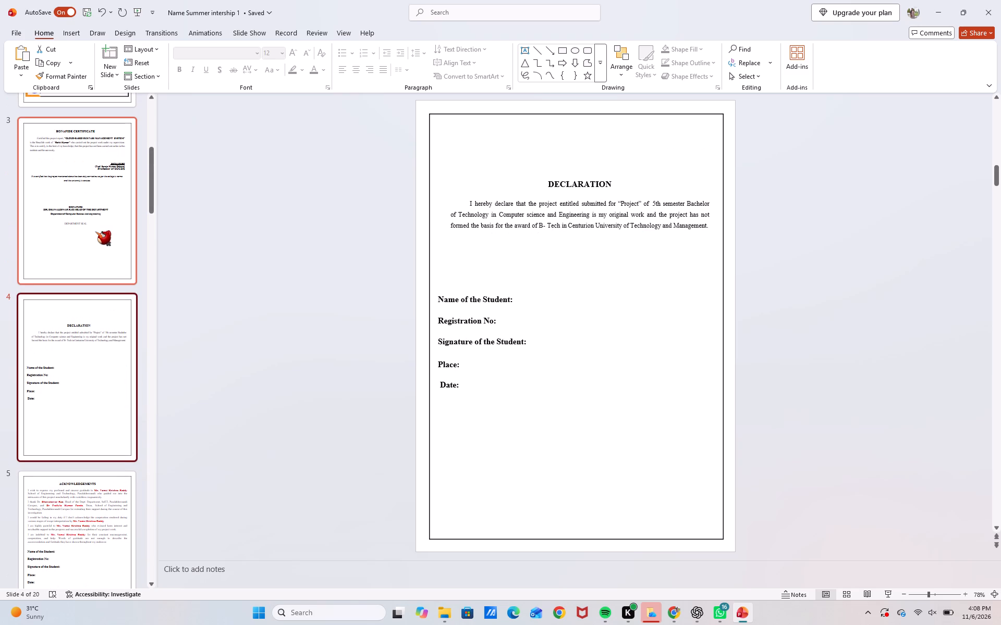
pyautogui.click(95, 232)
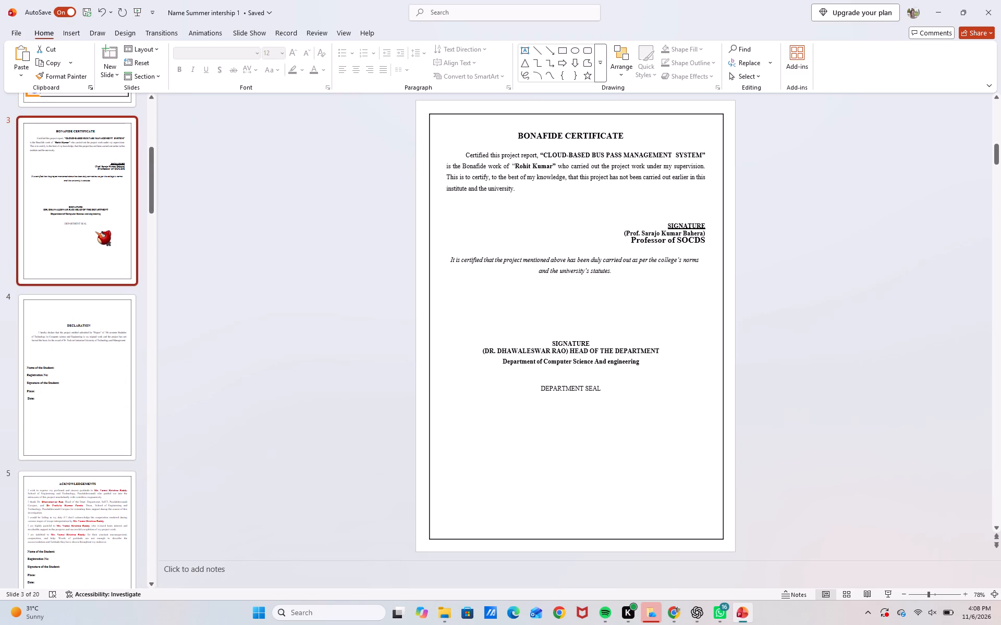
pyautogui.click(92, 350)
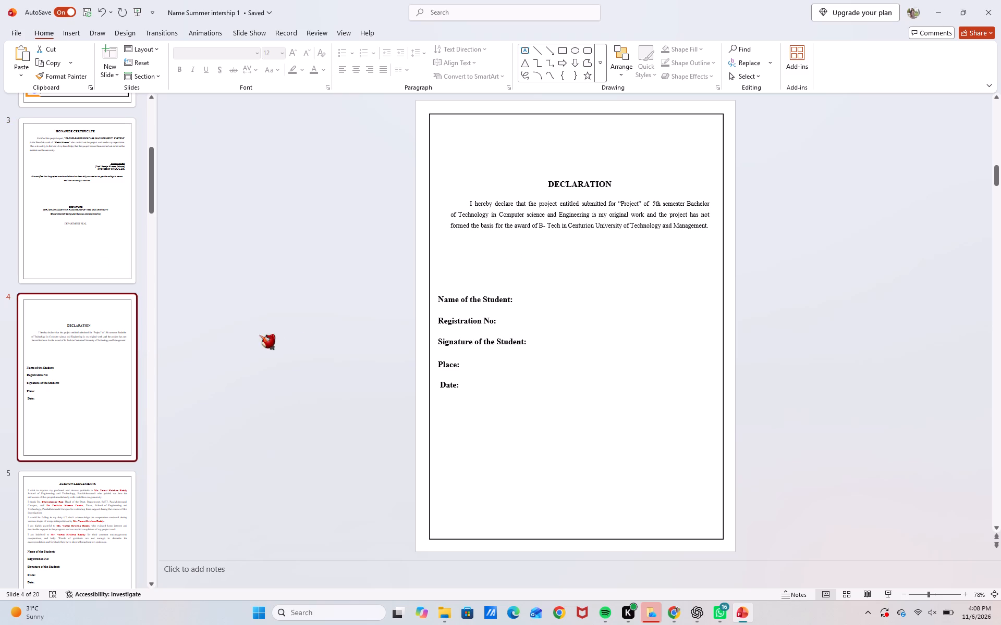
pyautogui.click(112, 207)
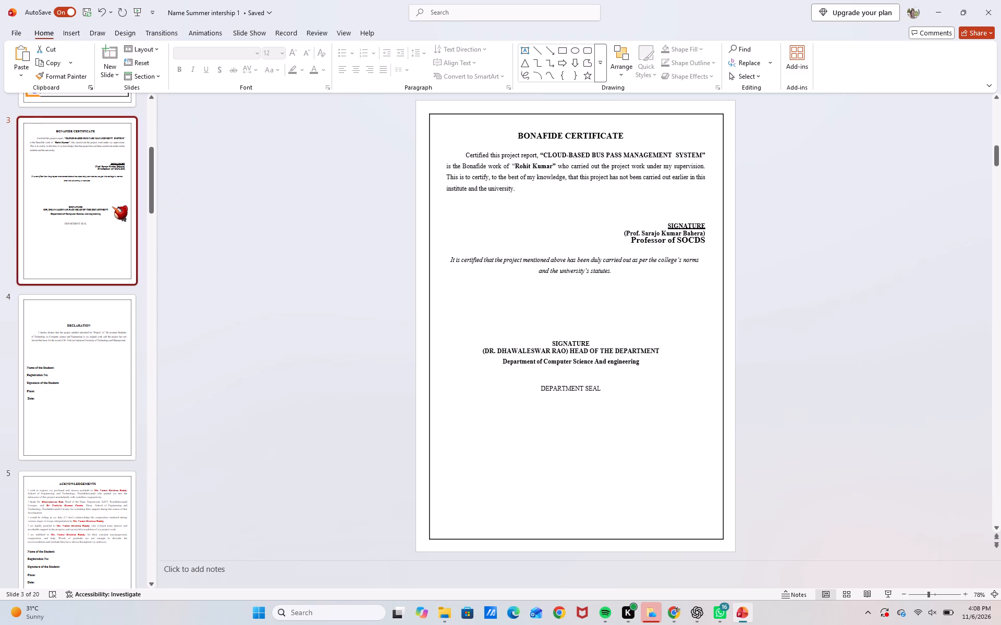
pyautogui.click(94, 377)
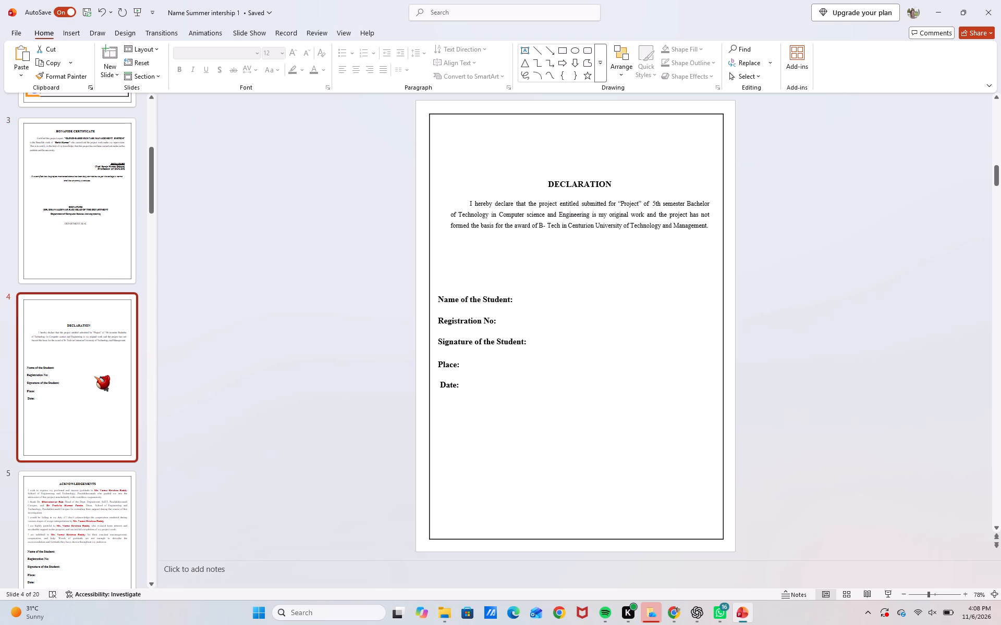
pyautogui.click(89, 492)
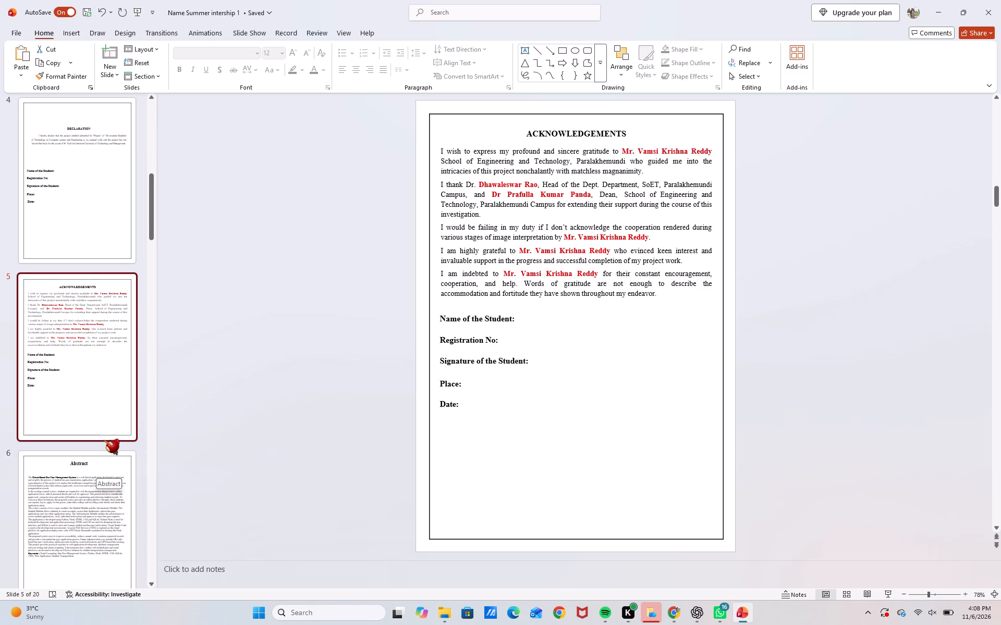
pyautogui.click(53, 258)
pyautogui.click(68, 339)
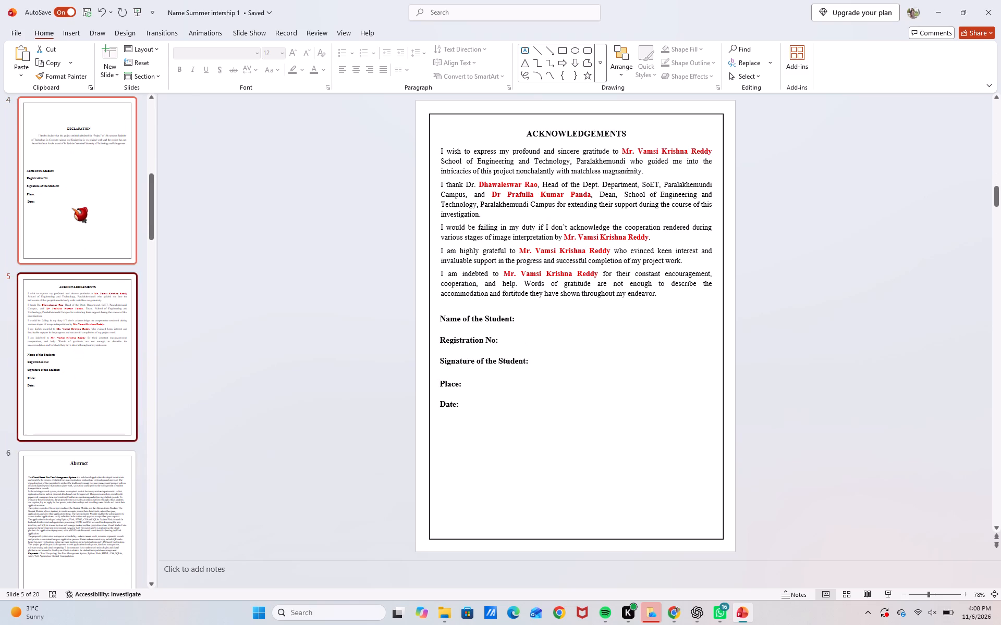
pyautogui.click(72, 208)
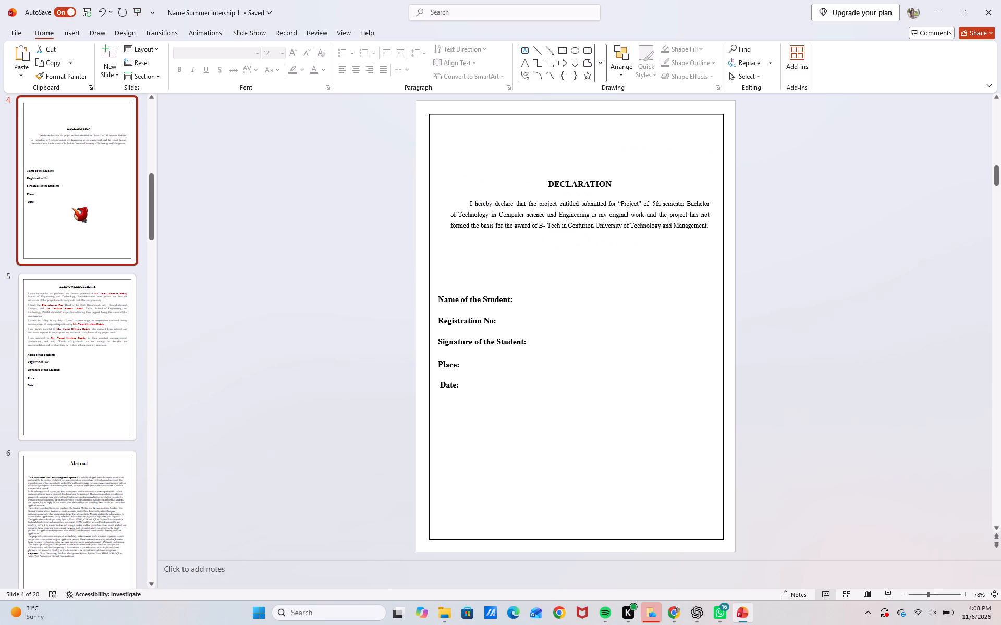
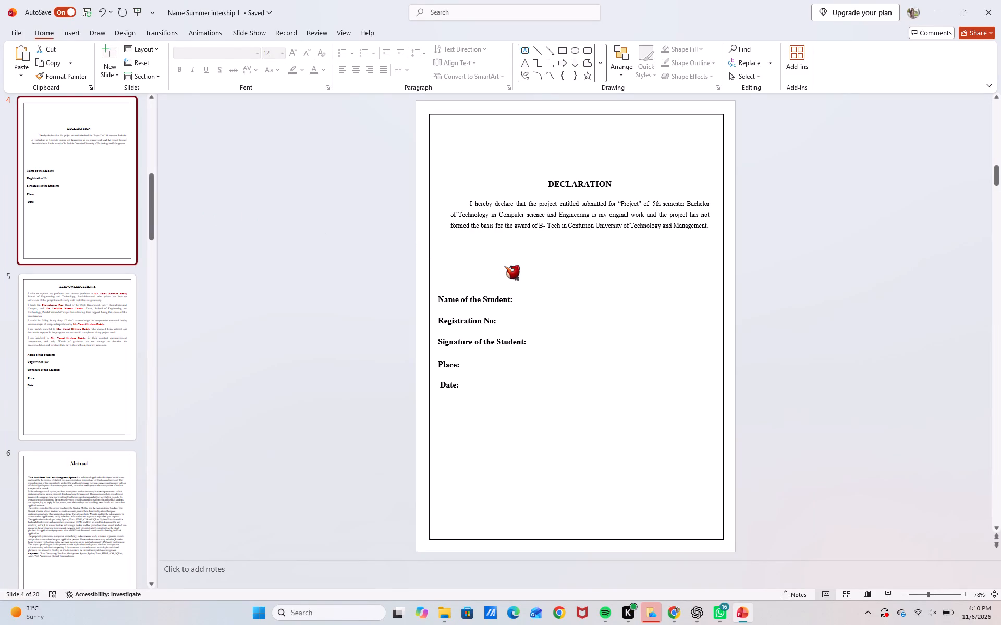
# Nudge the text box holding the declaration heading and paragraph on slide 4 slightly to the left.
pyautogui.click(440, 229)
pyautogui.click(457, 216)
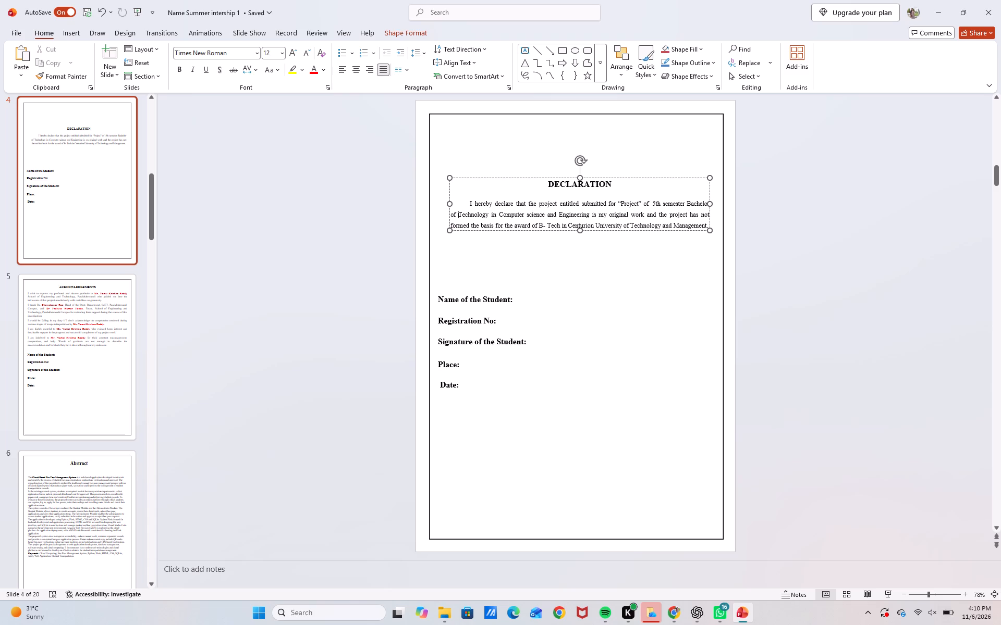
pyautogui.click(451, 190)
pyautogui.click(451, 190)
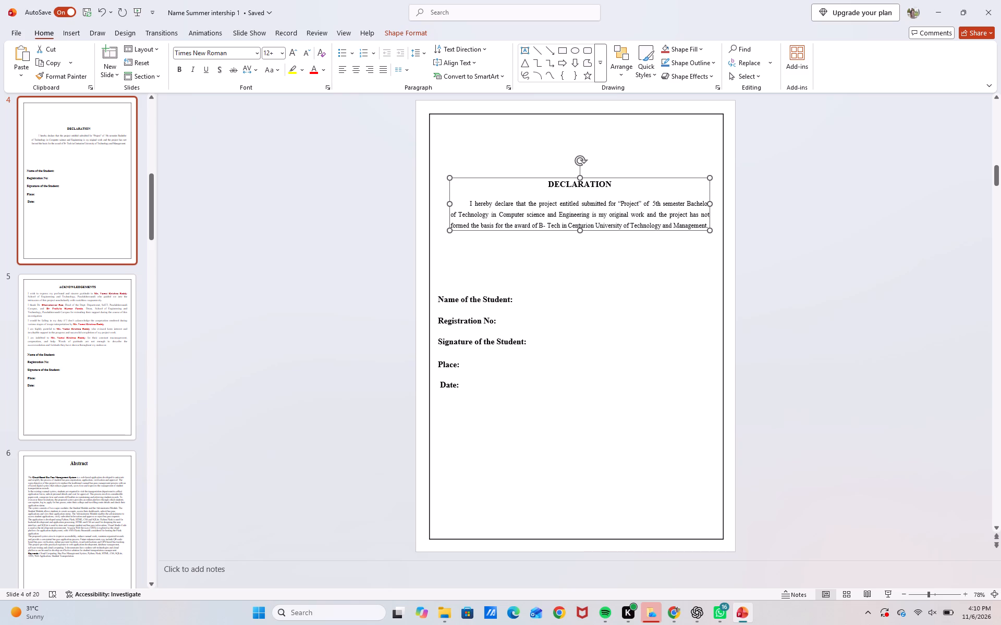
pyautogui.click(451, 190)
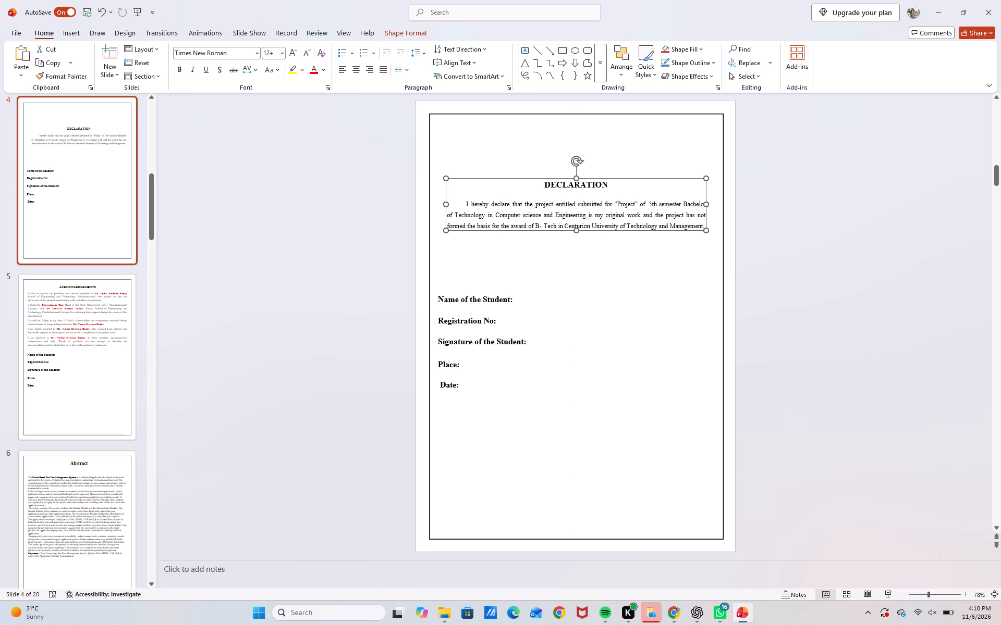
pyautogui.click(385, 220)
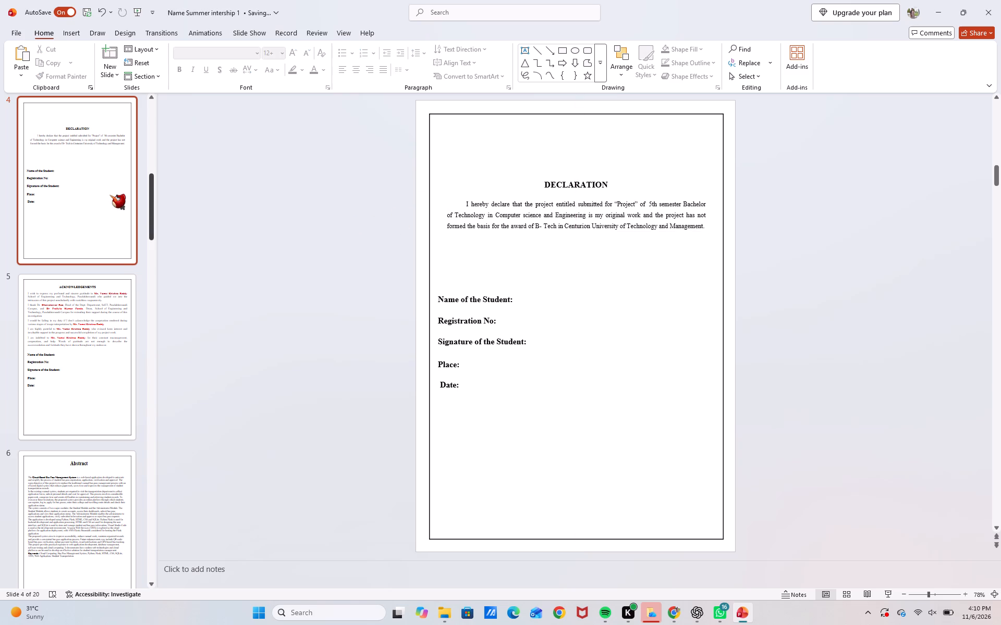
# Insert an opening quotation mark and the copied project title after "entitled" in the declaration paragraph on slide 4.
pyautogui.click(110, 195)
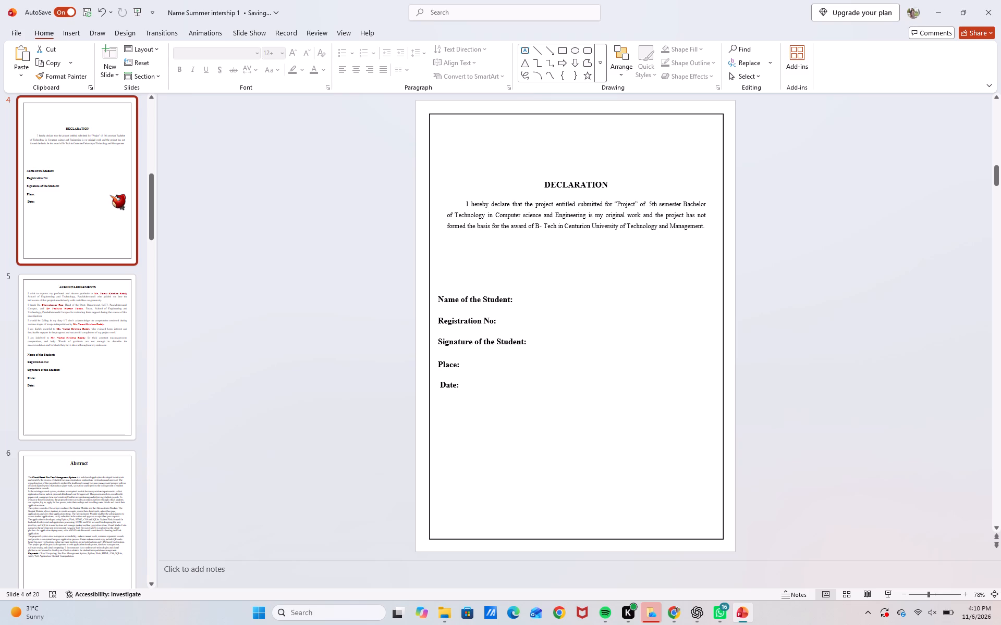
pyautogui.scroll(1, 110, 195)
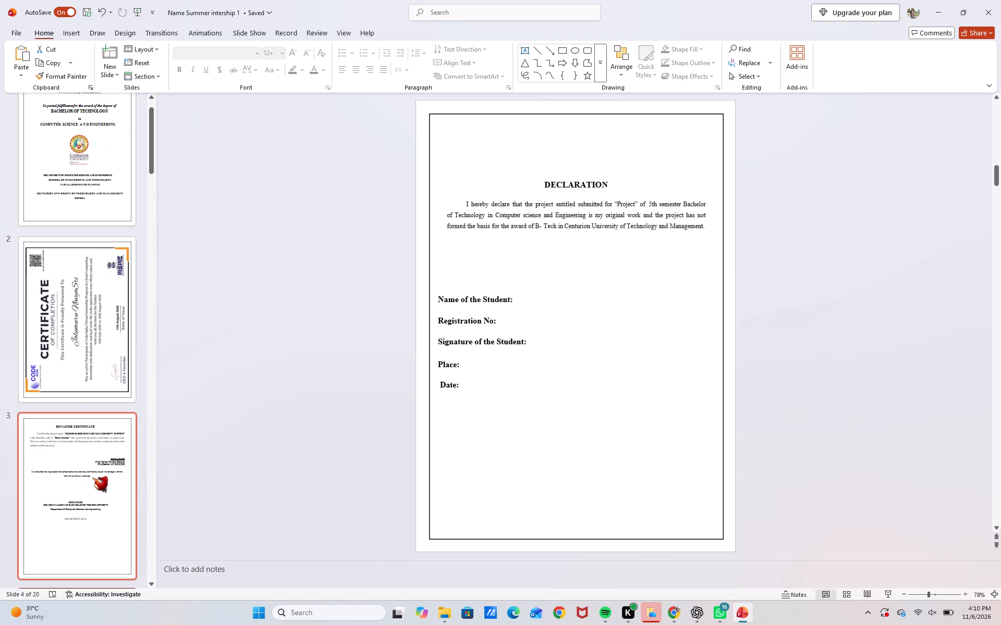
pyautogui.click(92, 478)
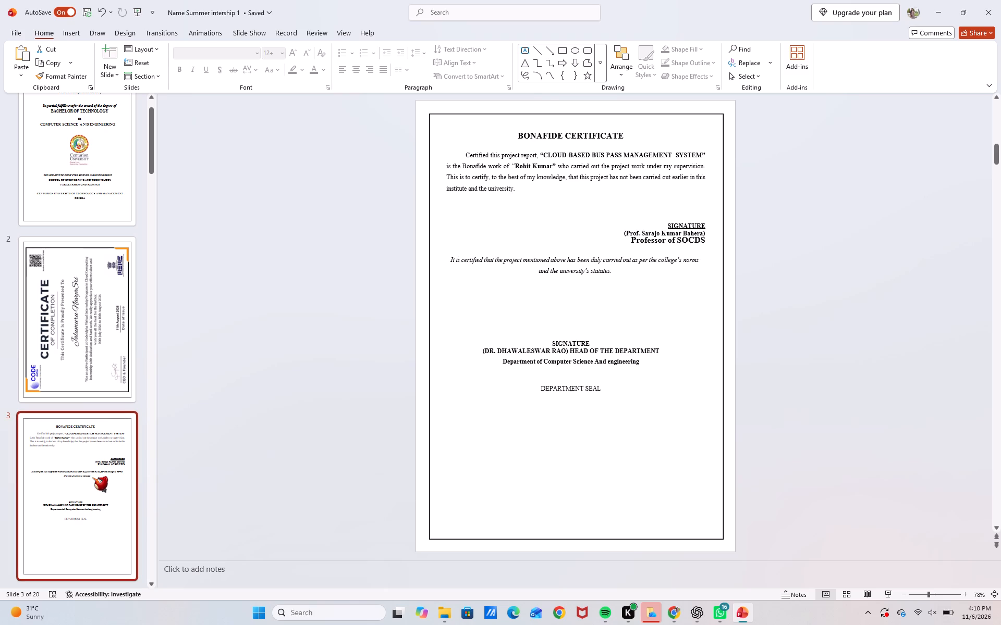
pyautogui.scroll(-1, 89, 467)
pyautogui.click(89, 467)
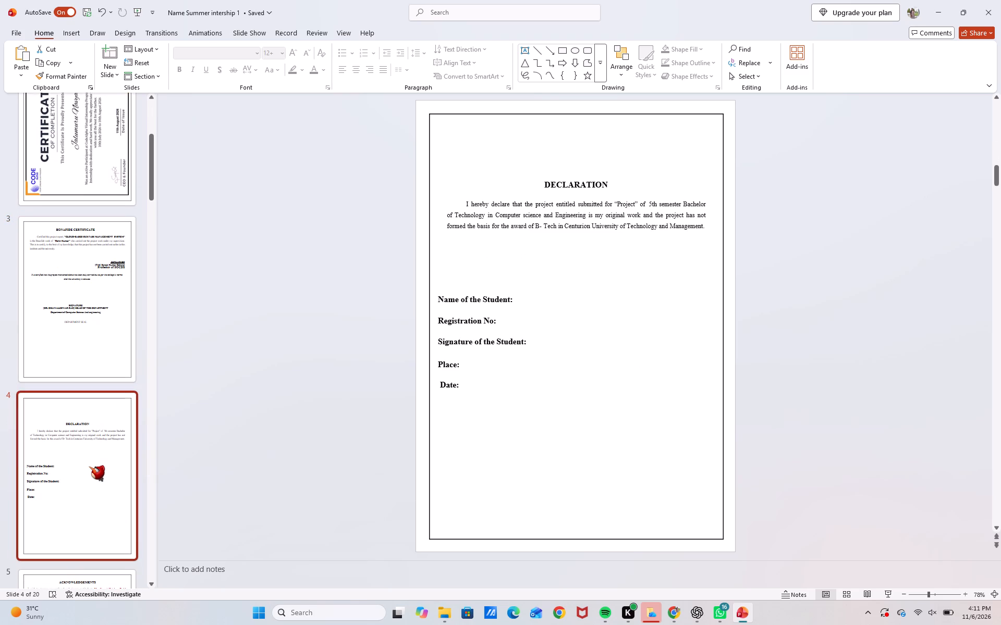
pyautogui.click(89, 467)
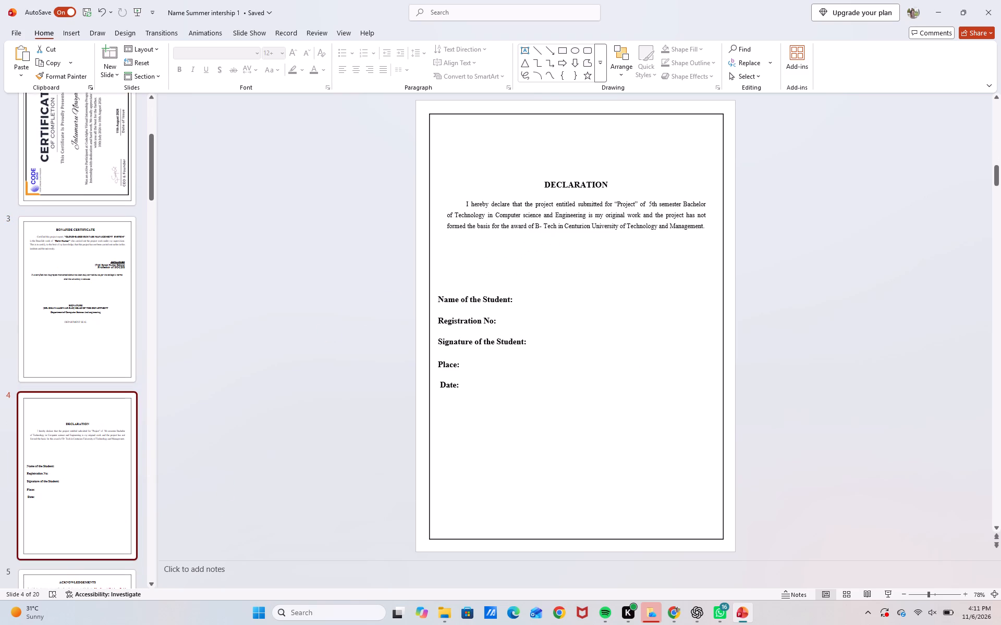
pyautogui.click(577, 205)
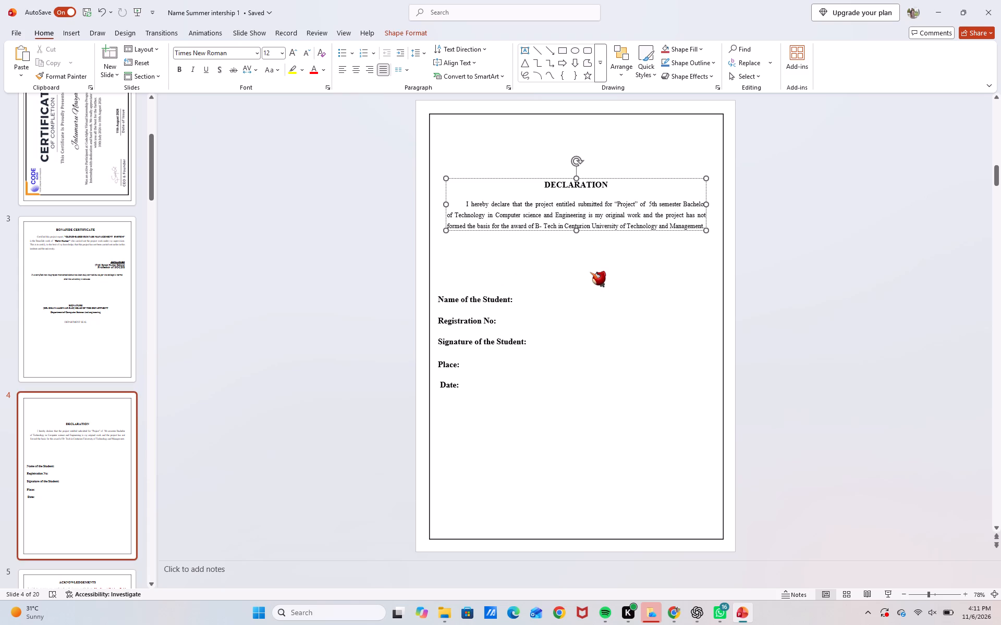
pyautogui.hotkey('shift', '"')
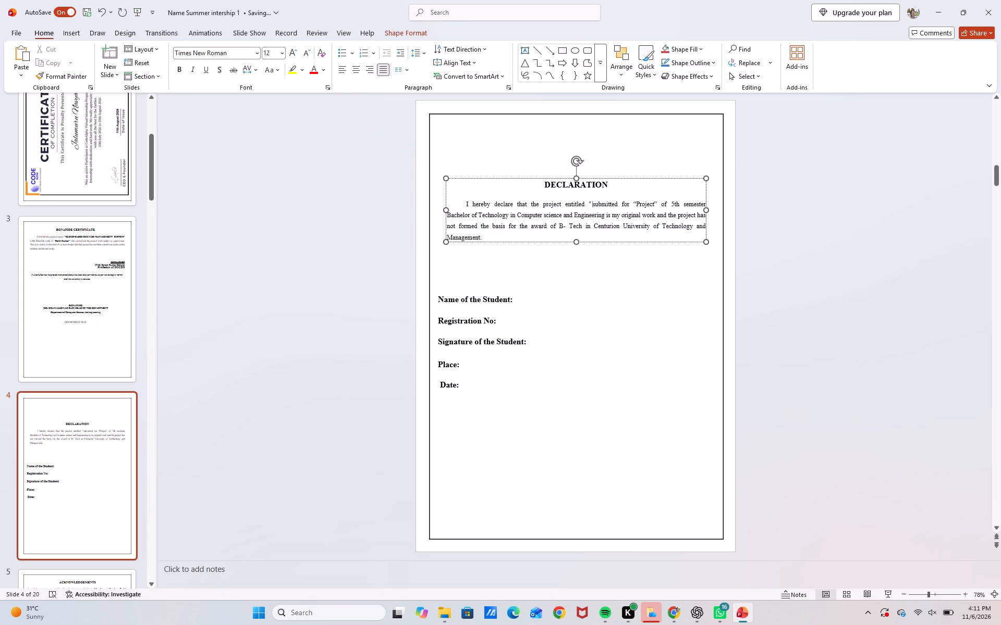
pyautogui.press('BackSpace')
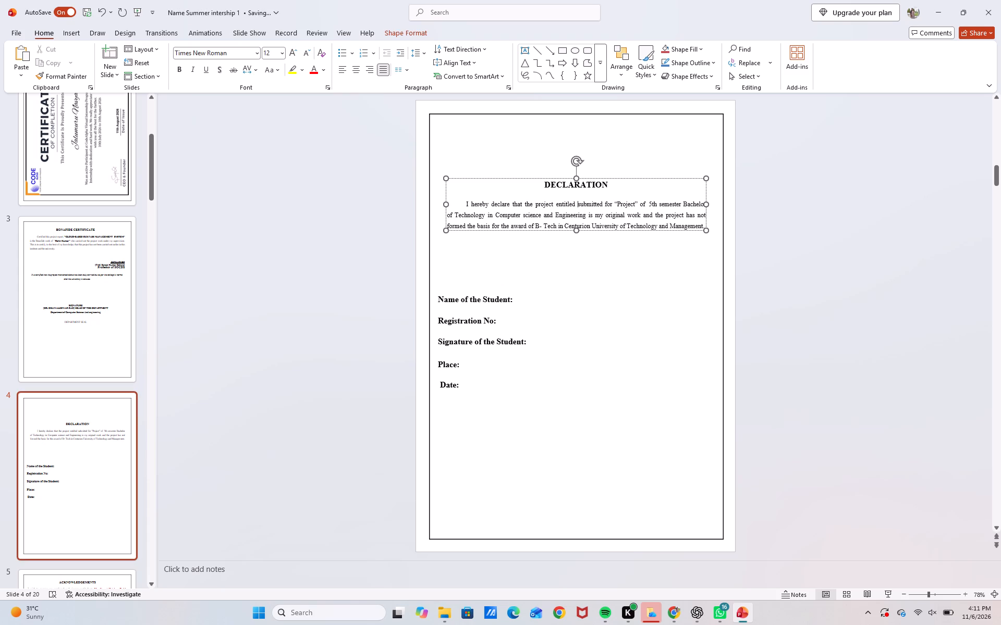
pyautogui.hotkey('shift', '"')
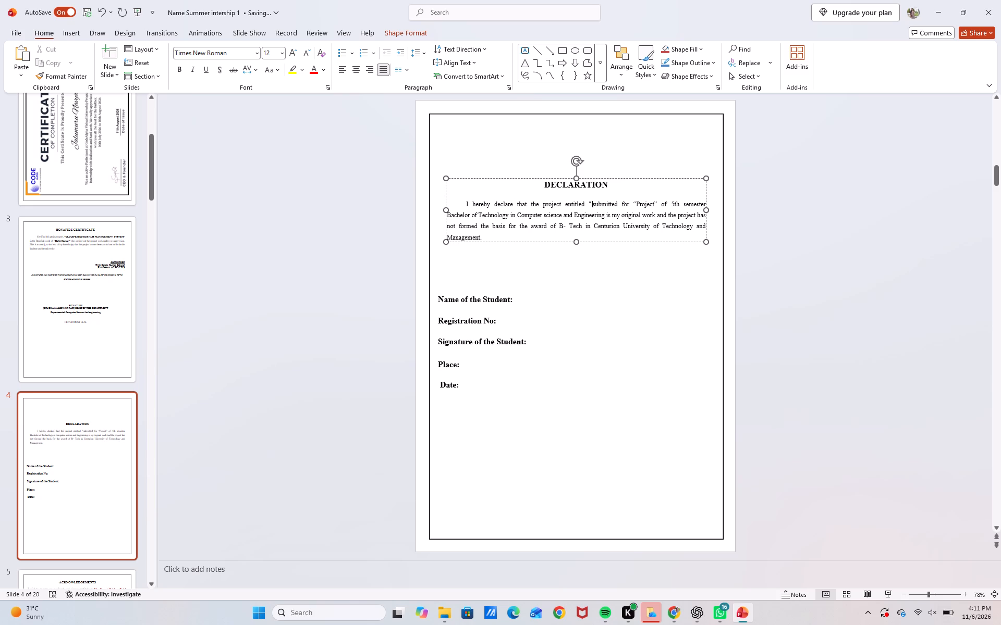
pyautogui.hotkey('ctrl', 'v')
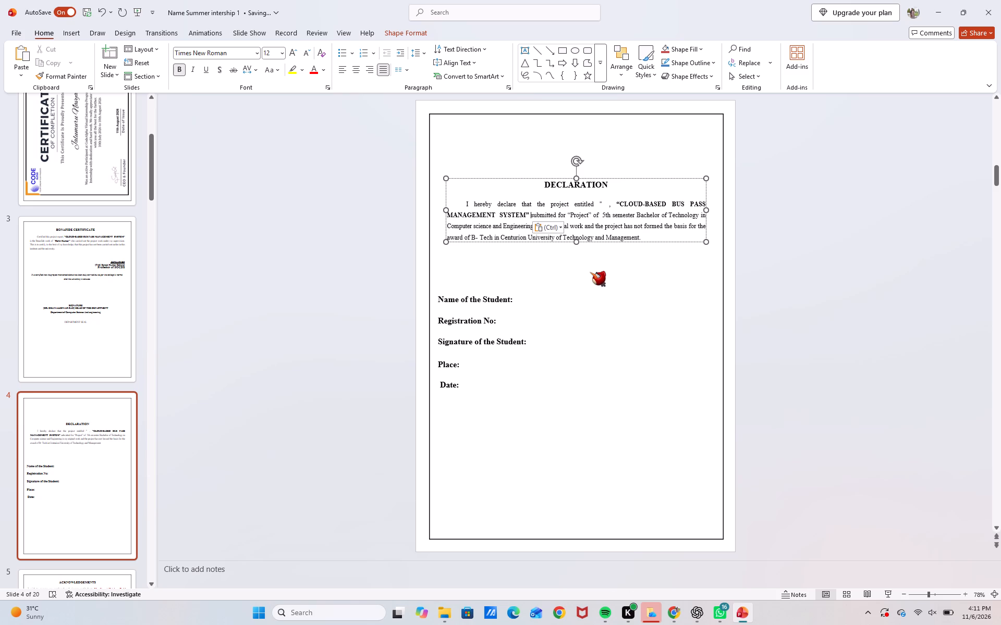
# Delete the stray quotation mark and comma before the pasted project title, leaving a single space after "entitled".
pyautogui.click(616, 208)
pyautogui.press('BackSpace')
pyautogui.press('BackSpace')
pyautogui.press('BackSpace')
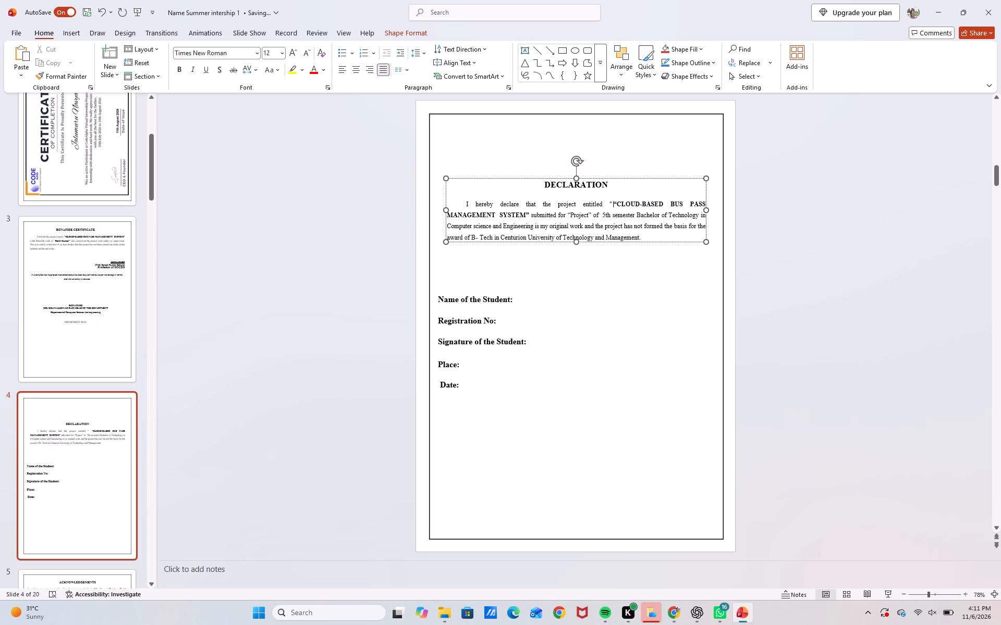
pyautogui.press('BackSpace')
pyautogui.press('BackSpace')
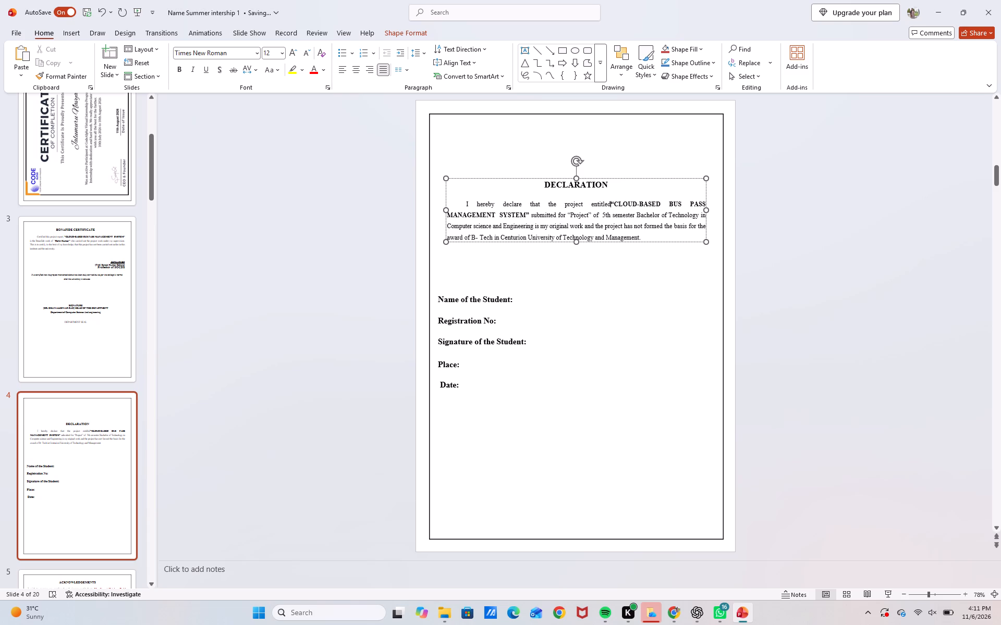
pyautogui.press('space')
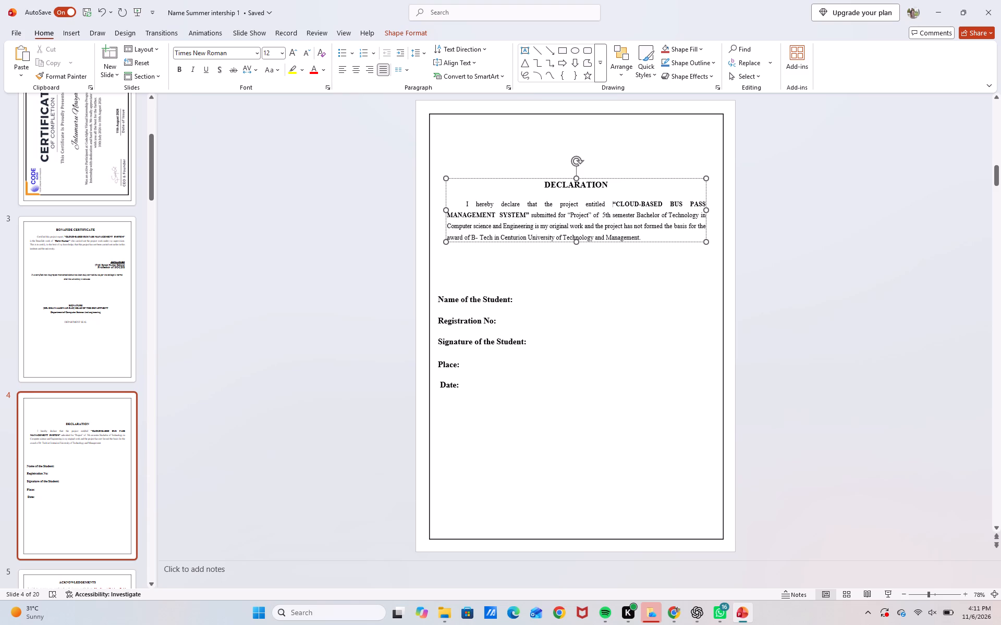
pyautogui.press('BackSpace')
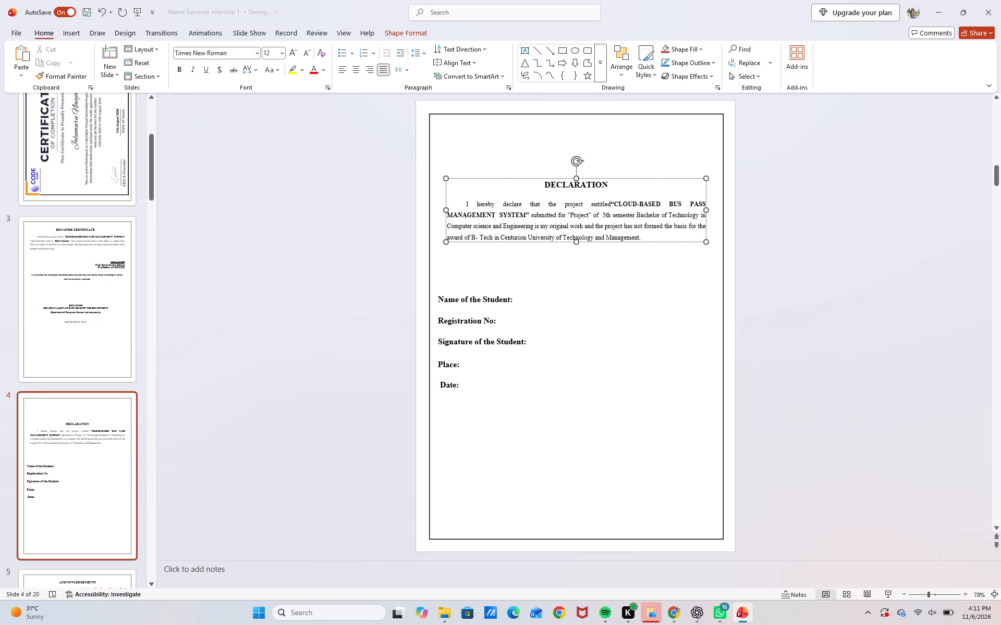
pyautogui.press('space')
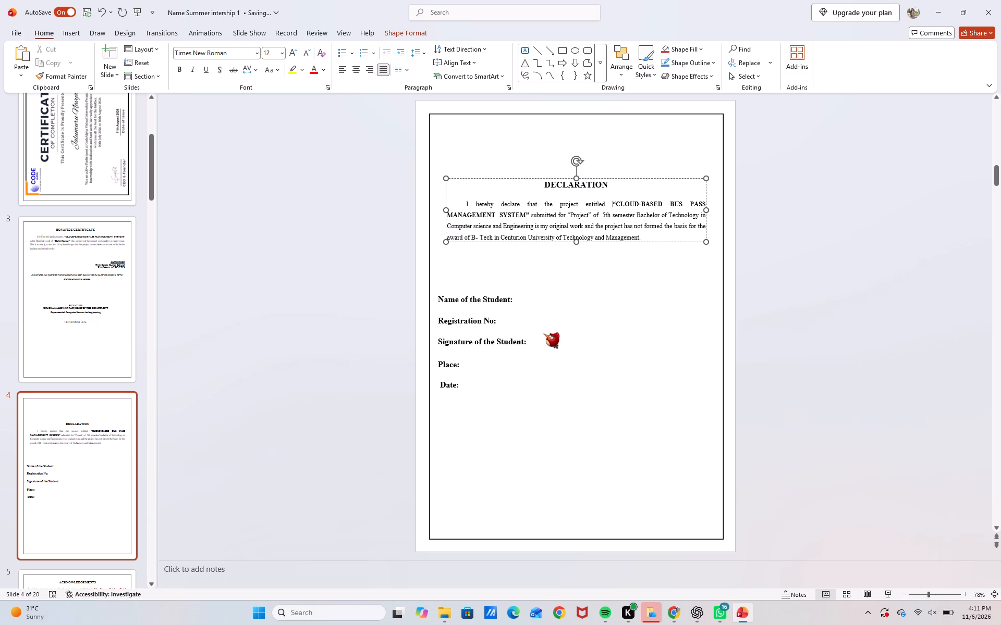
pyautogui.click(544, 334)
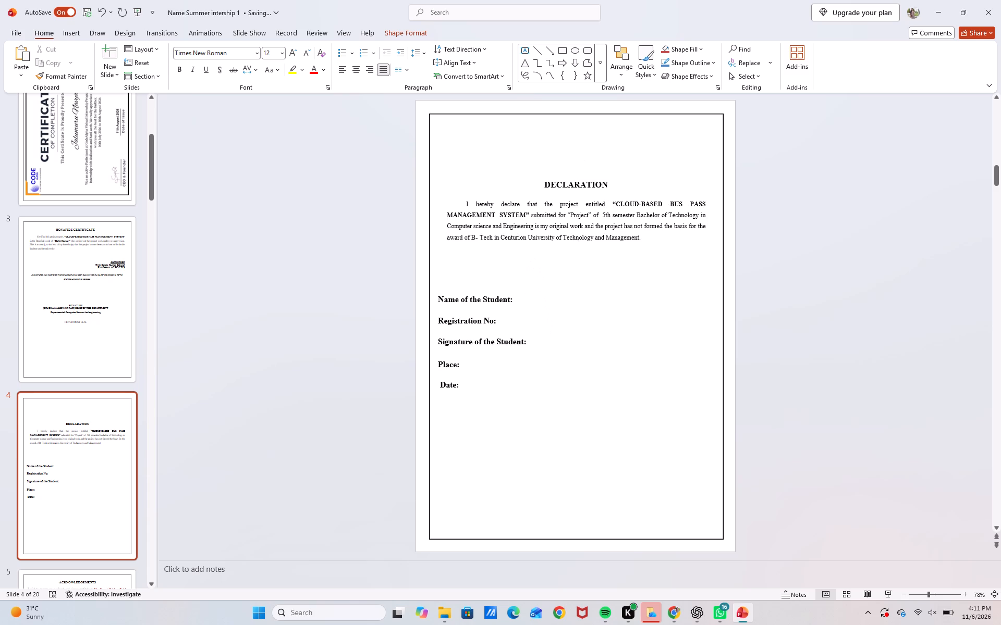
pyautogui.click(514, 210)
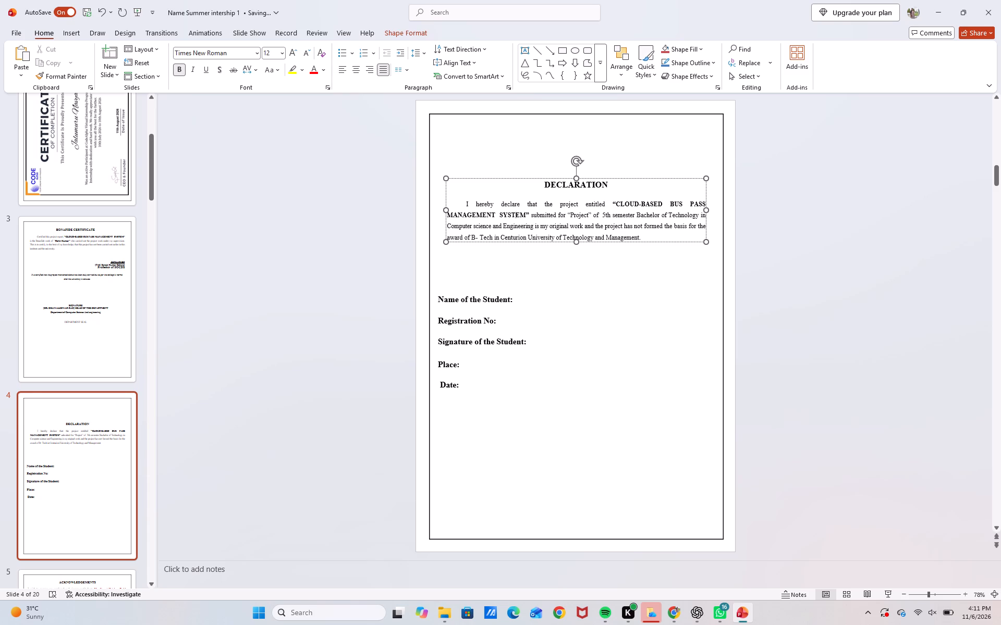
# Remove the leading space before "Date:" in the declaration's student details so it aligns with the other labels.
pyautogui.click(571, 327)
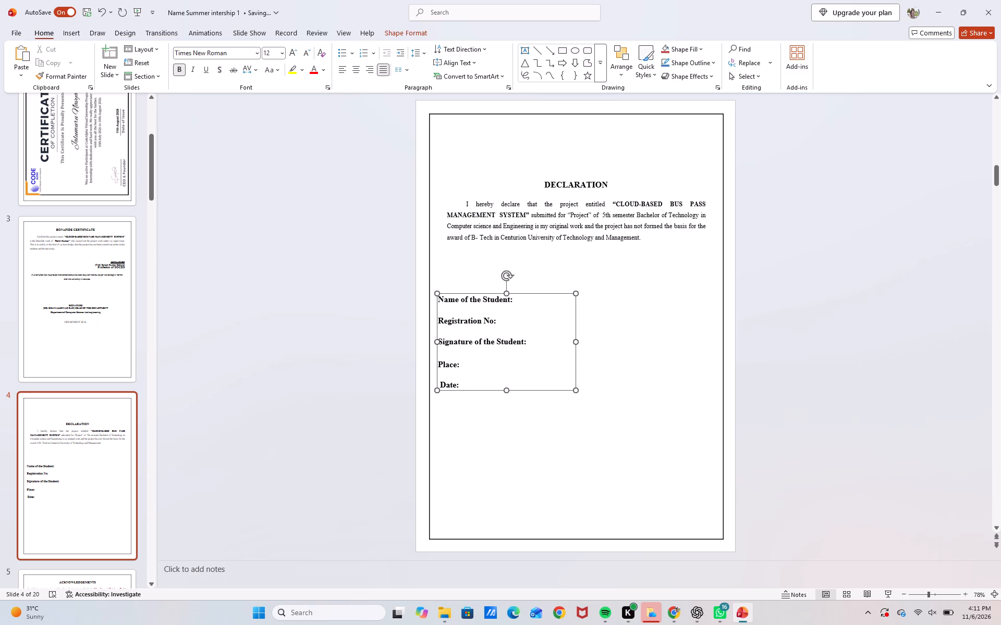
pyautogui.click(440, 382)
pyautogui.press('BackSpace')
pyautogui.click(483, 440)
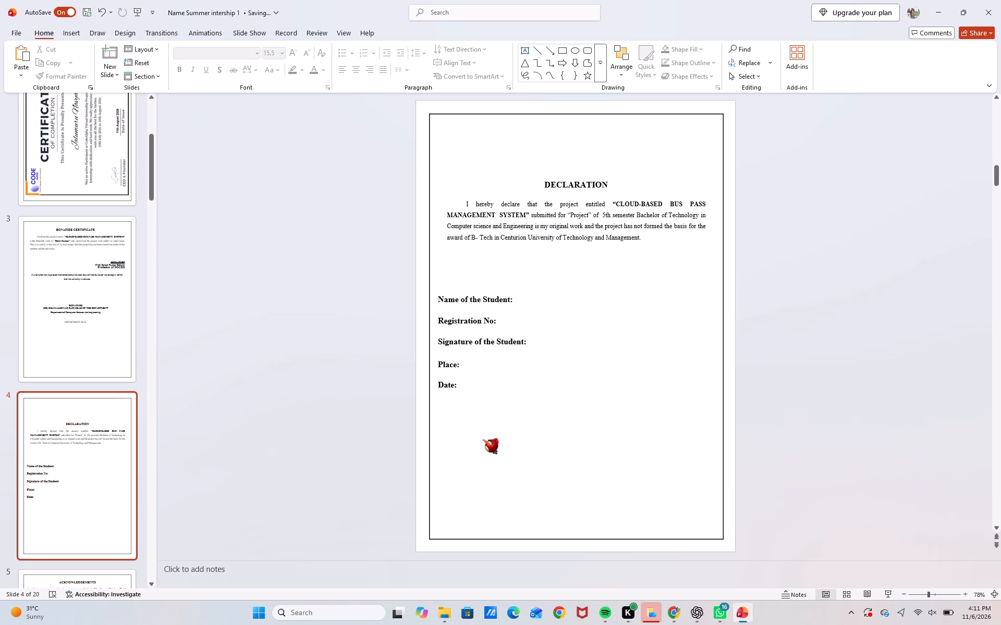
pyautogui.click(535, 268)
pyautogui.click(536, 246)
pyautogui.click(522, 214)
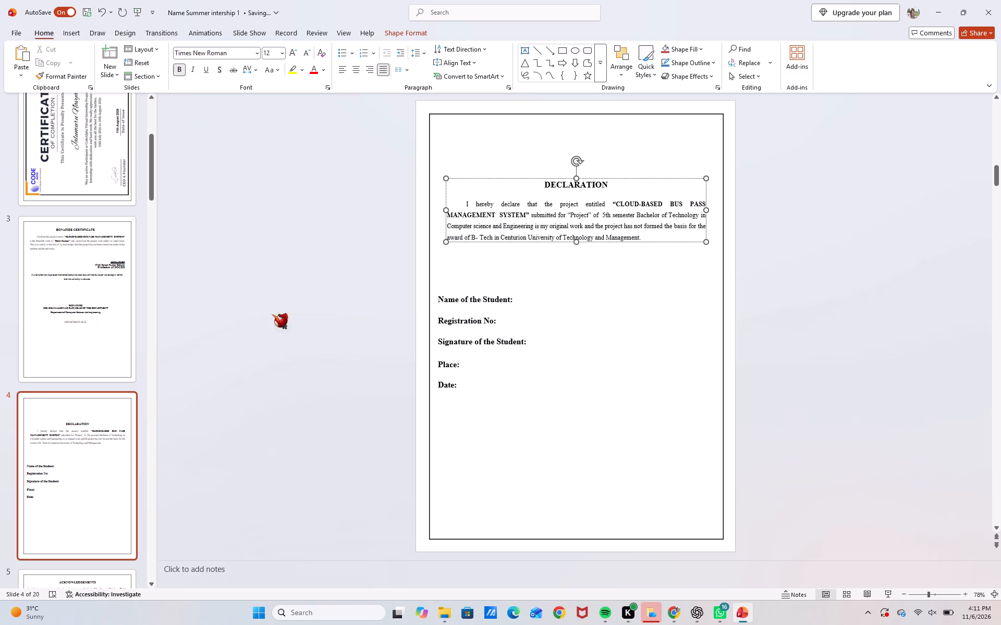
# Replace the quoted student name after "Bonafide work of" on slide 3 with an opening quotation mark and the new student's initial and name.
pyautogui.click(66, 327)
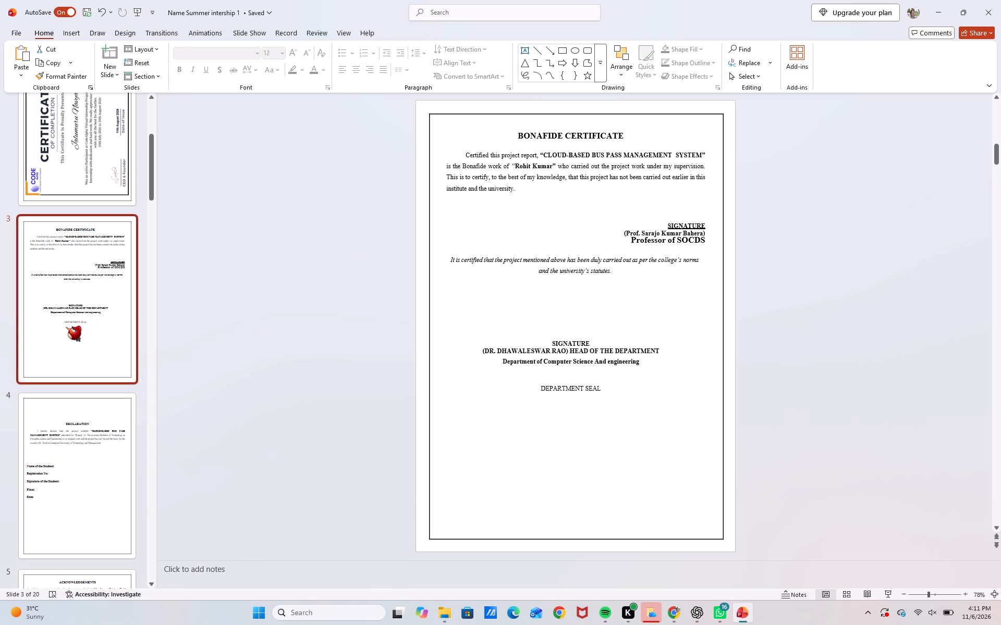
pyautogui.click(66, 327)
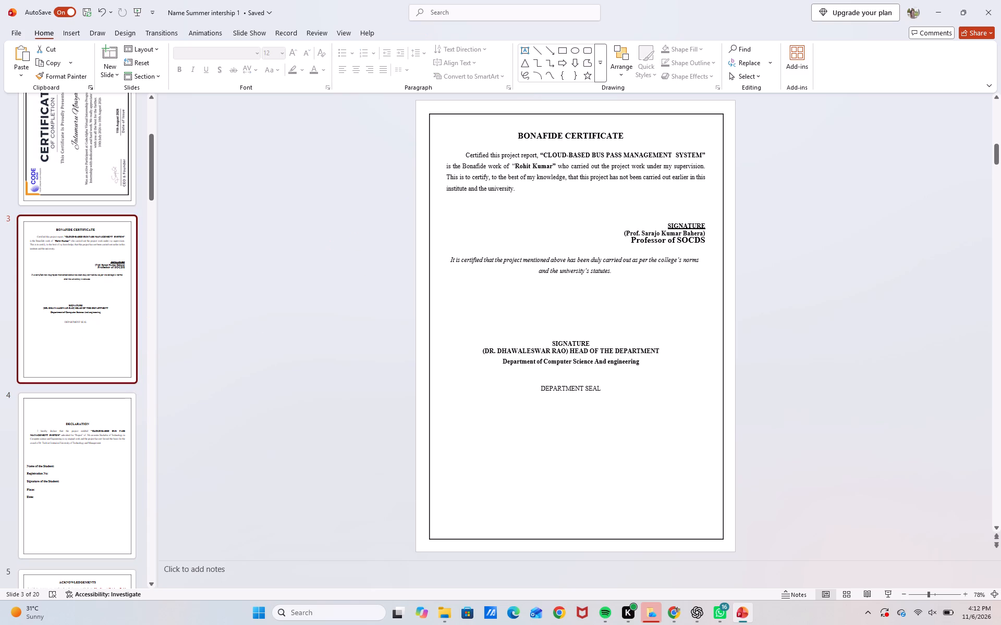
pyautogui.moveTo(512, 163); pyautogui.dragTo(555, 162)
pyautogui.press('BackSpace')
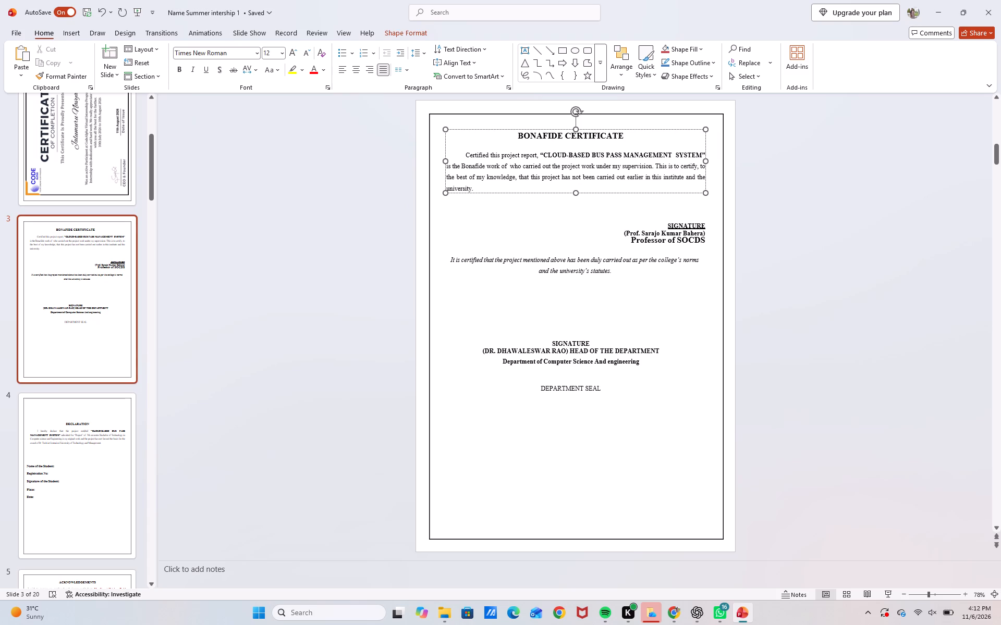
pyautogui.hotkey('shift', '"')
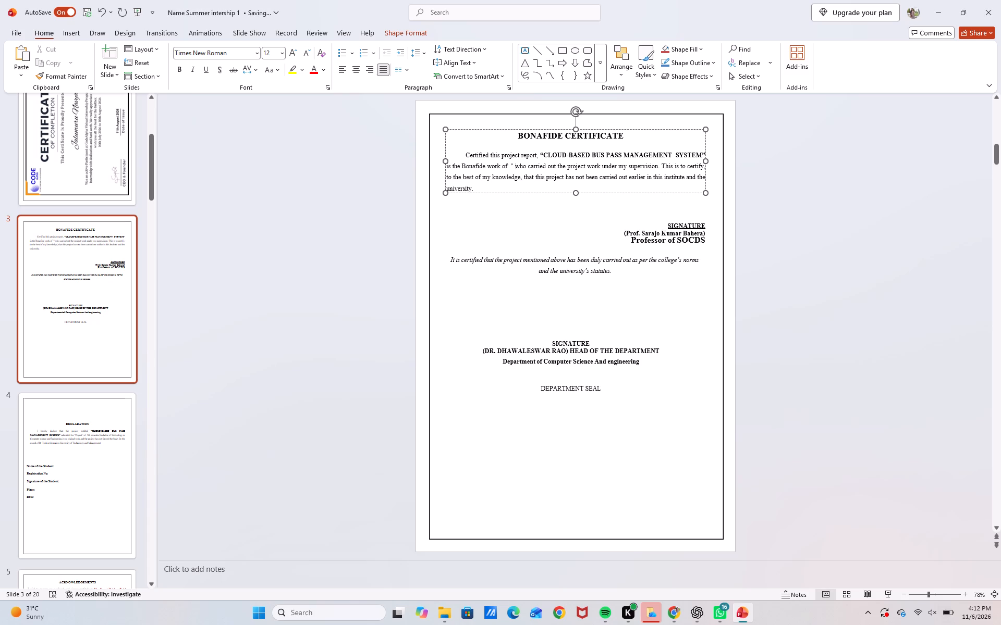
pyautogui.press('j')
pyautogui.press('.')
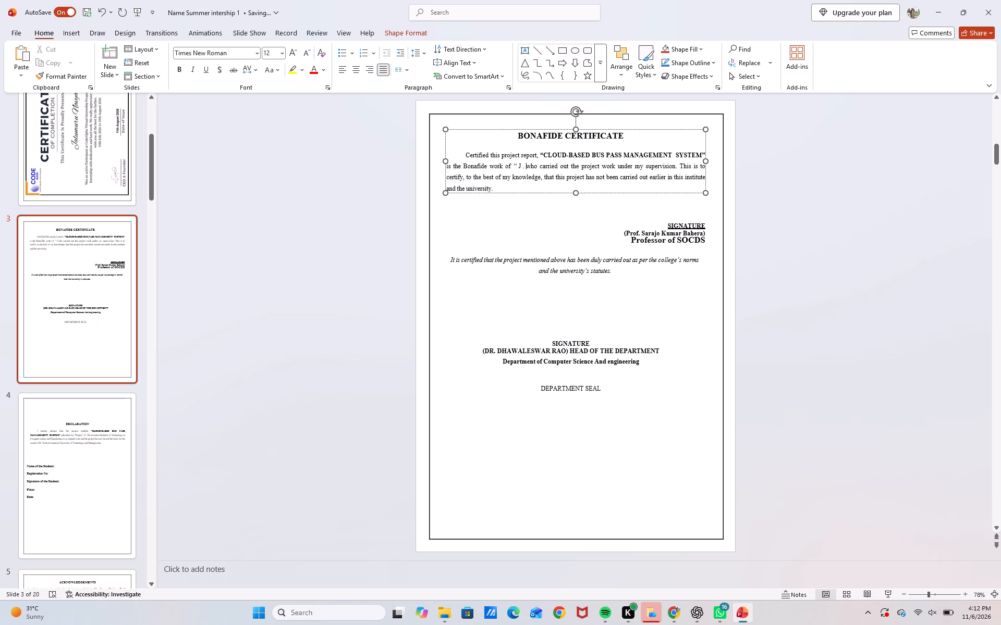
pyautogui.press('n')
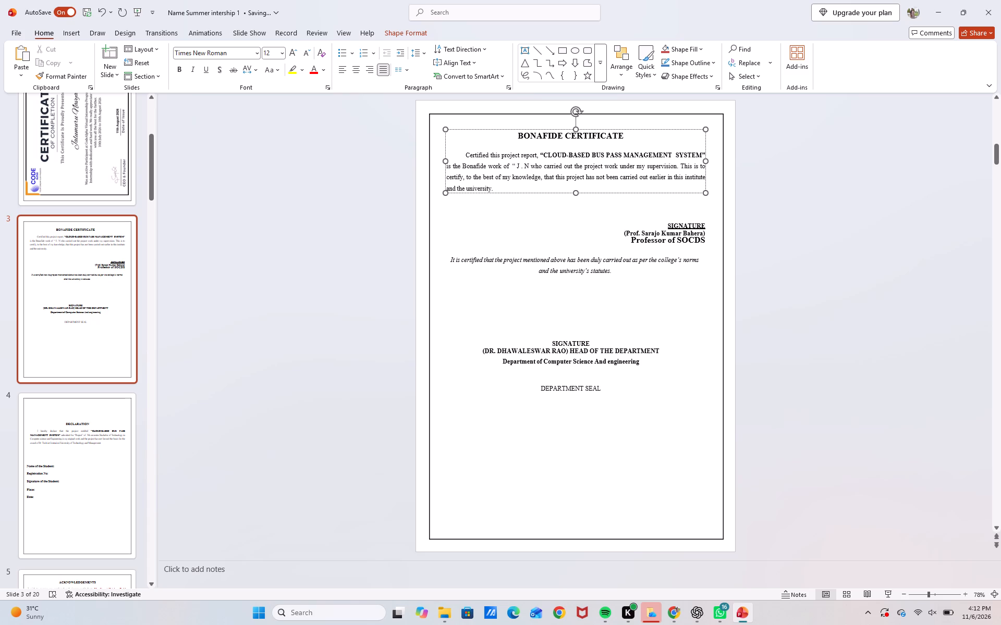
pyautogui.write('av')
pyautogui.press('space')
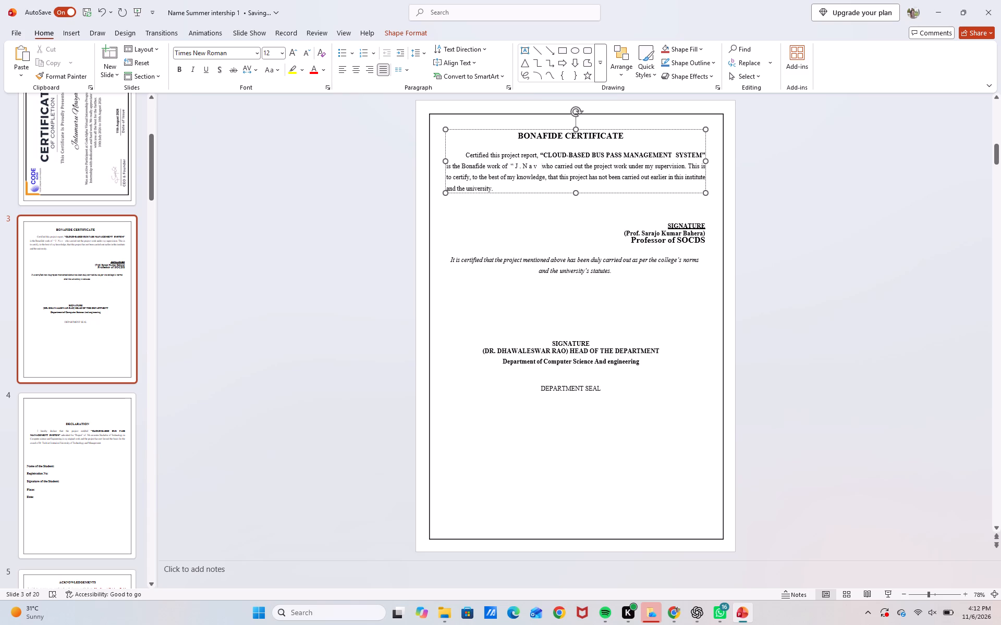
pyautogui.press('BackSpace')
pyautogui.press('BackSpace')
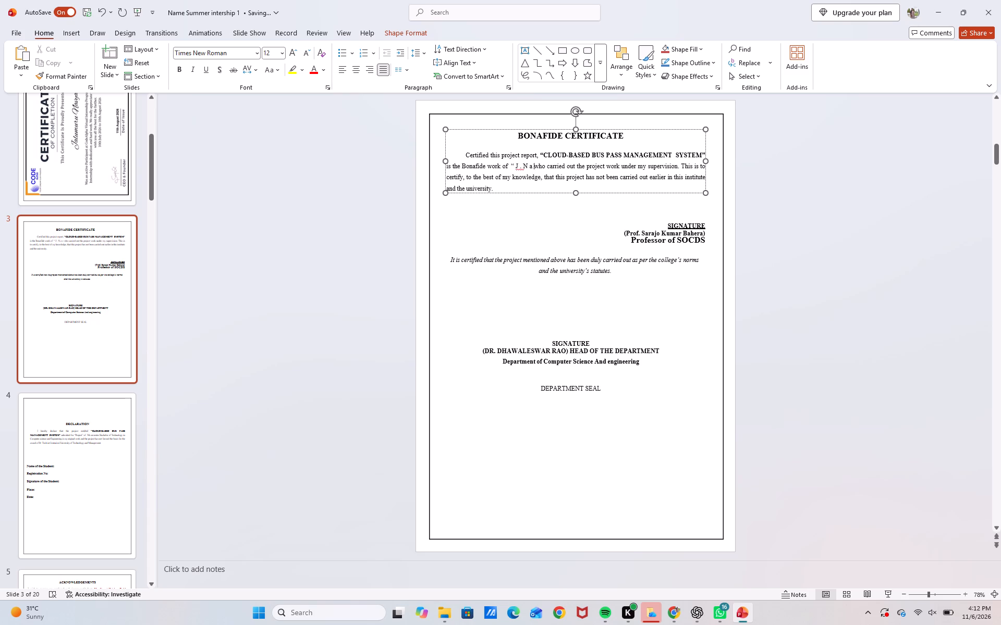
pyautogui.press('BackSpace')
pyautogui.press('BackSpace')
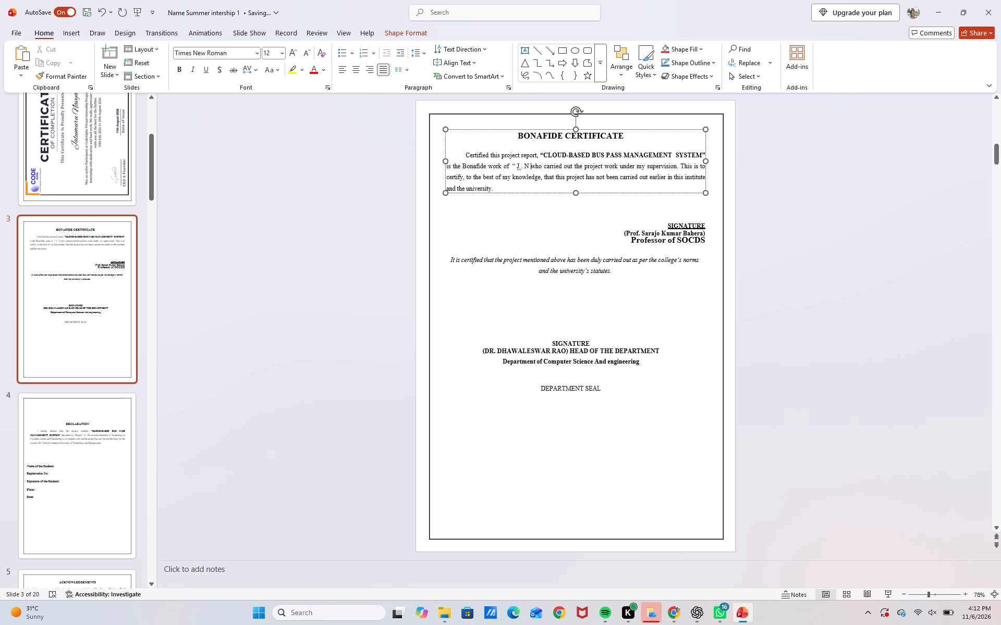
pyautogui.write('avya')
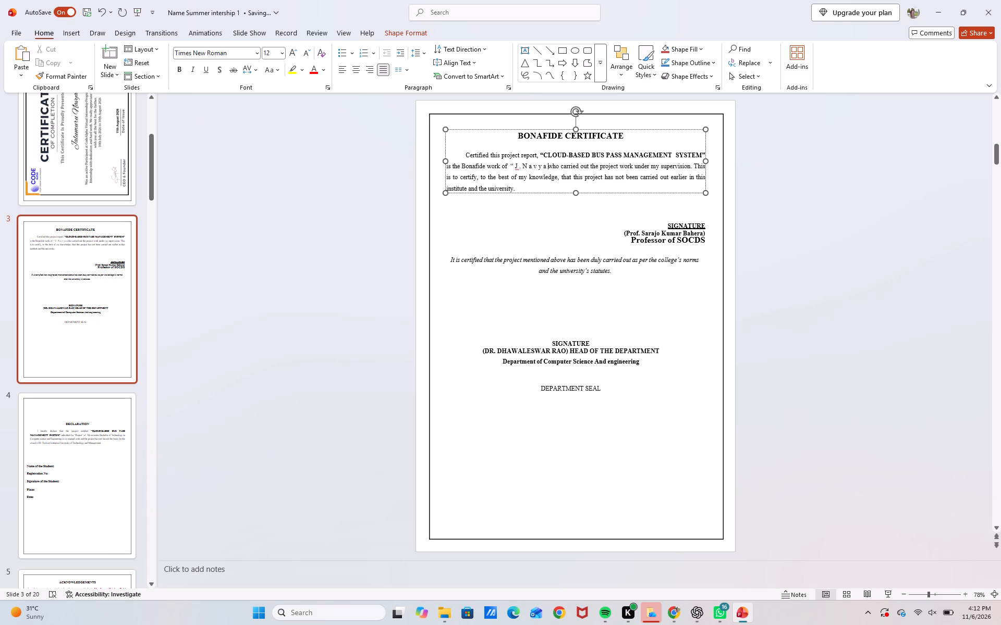
pyautogui.write('sri')
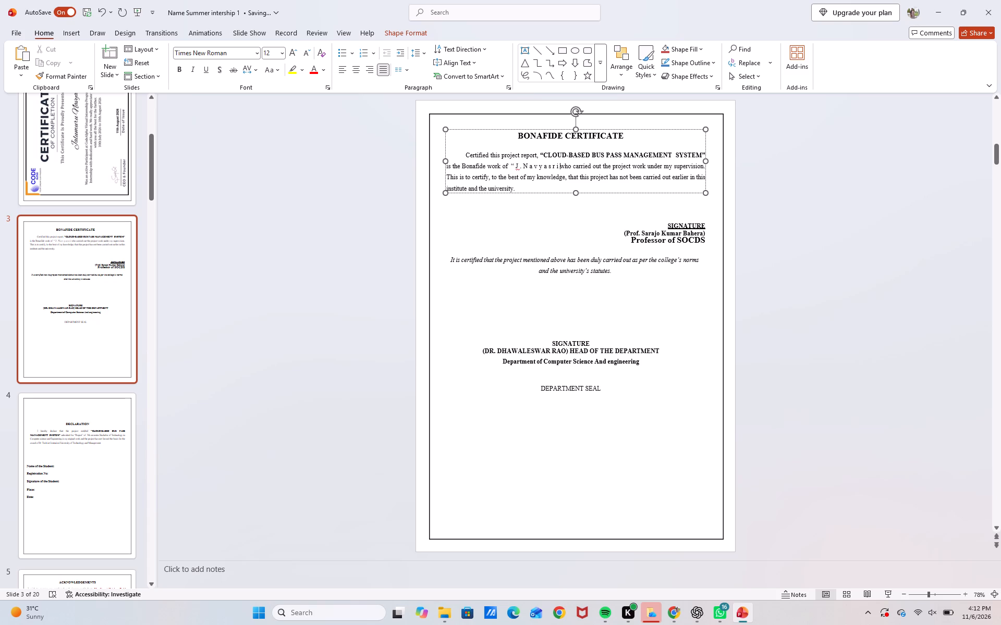
pyautogui.press('space')
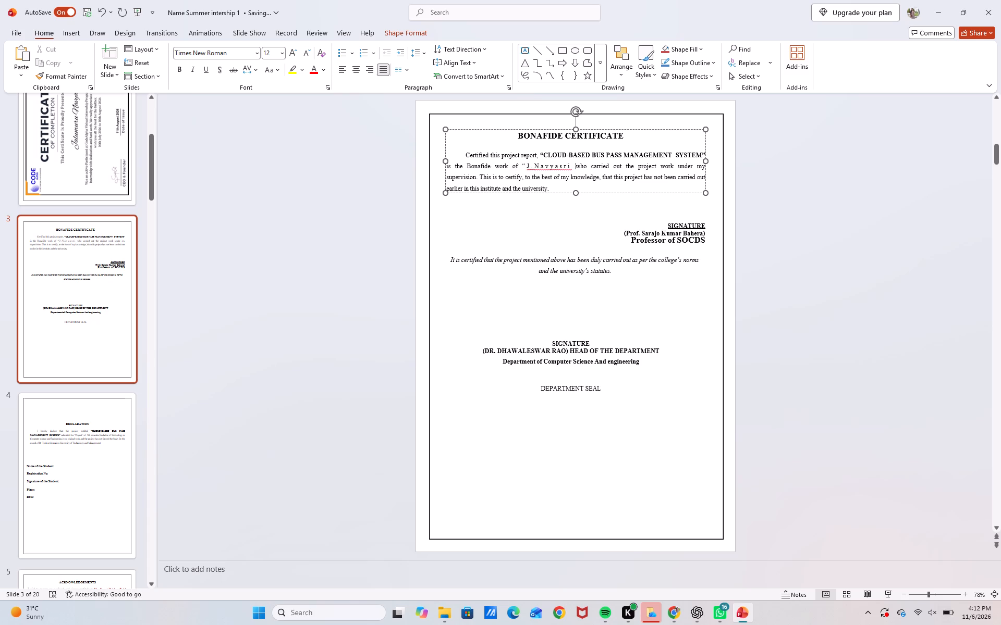
# Apply the Times New Roman font to the new student name in the certificate paragraph on slide 3.
pyautogui.moveTo(572, 165); pyautogui.dragTo(522, 166)
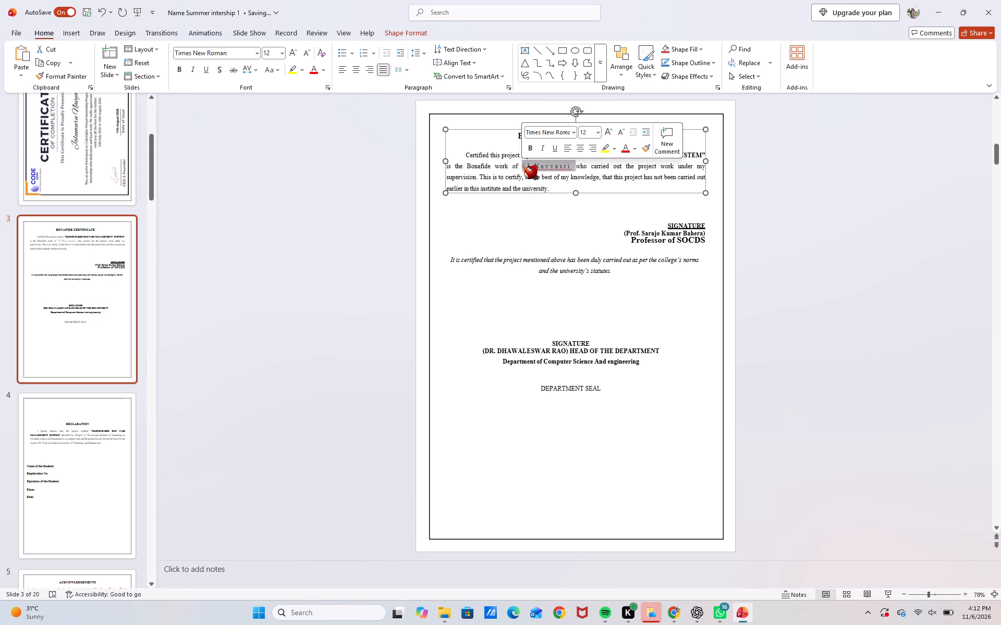
pyautogui.click(576, 136)
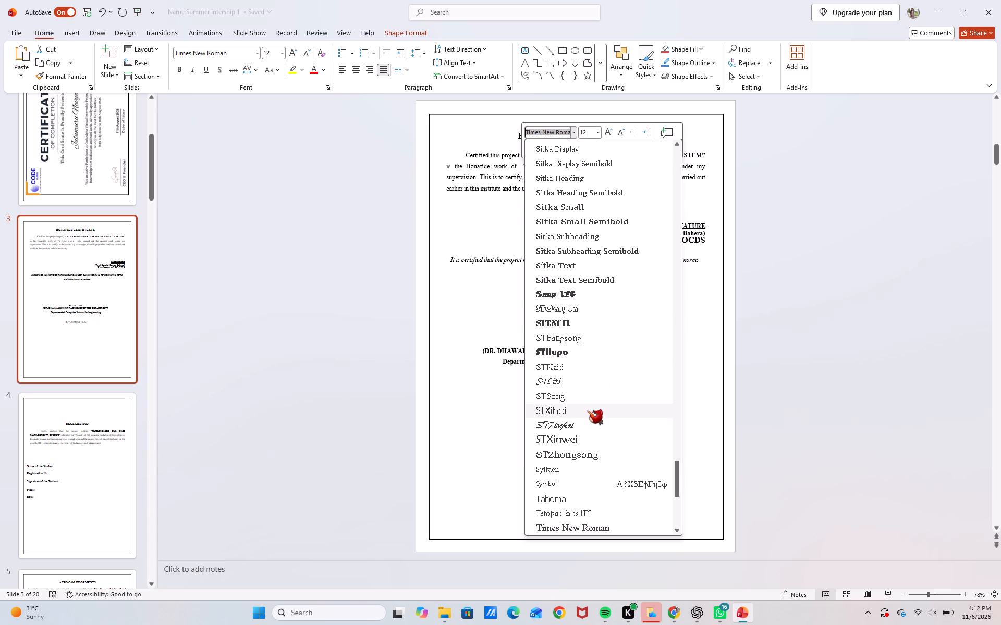
pyautogui.click(590, 527)
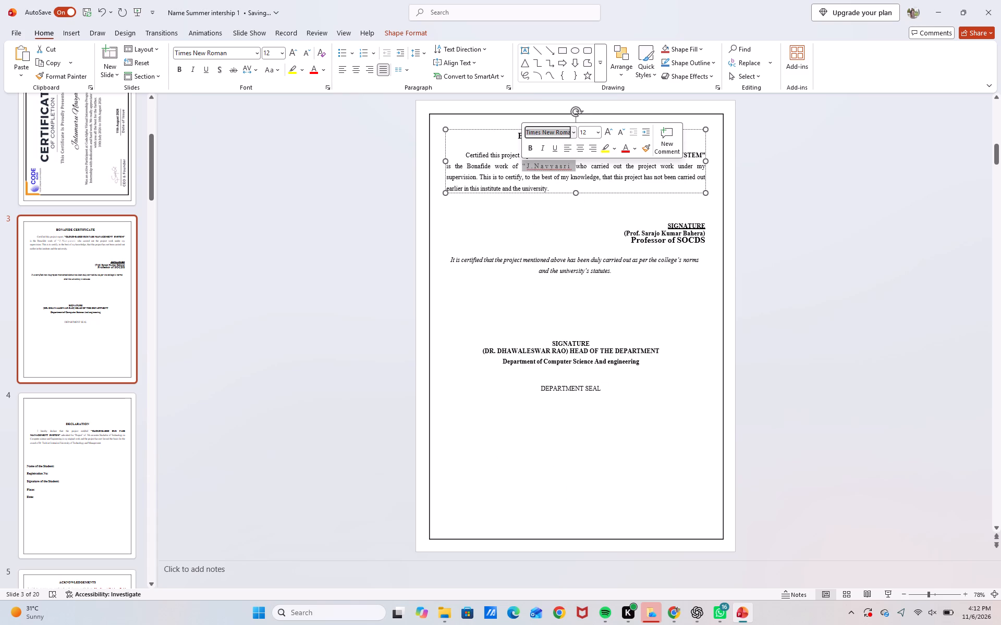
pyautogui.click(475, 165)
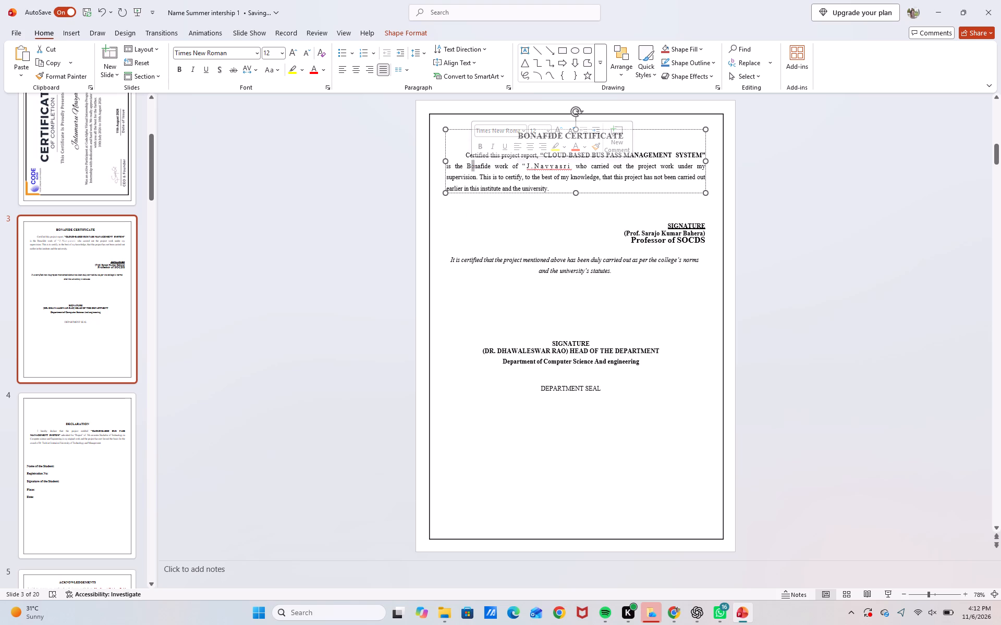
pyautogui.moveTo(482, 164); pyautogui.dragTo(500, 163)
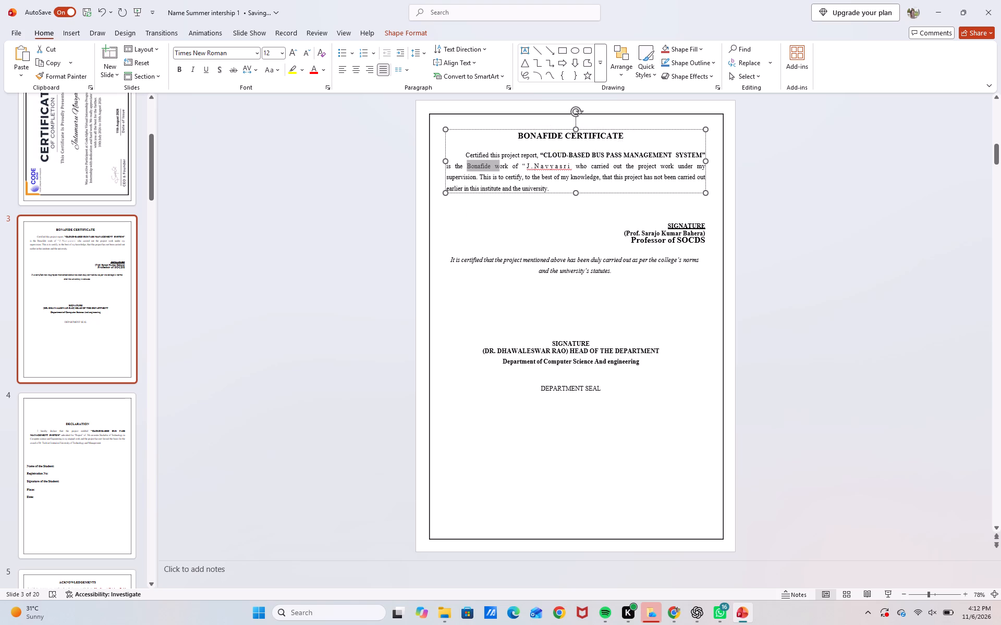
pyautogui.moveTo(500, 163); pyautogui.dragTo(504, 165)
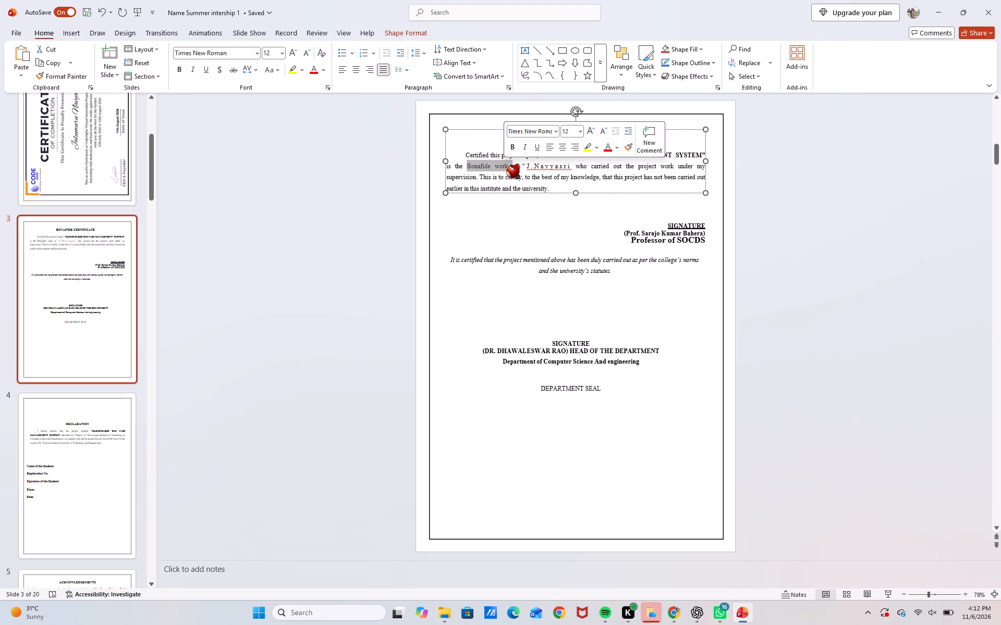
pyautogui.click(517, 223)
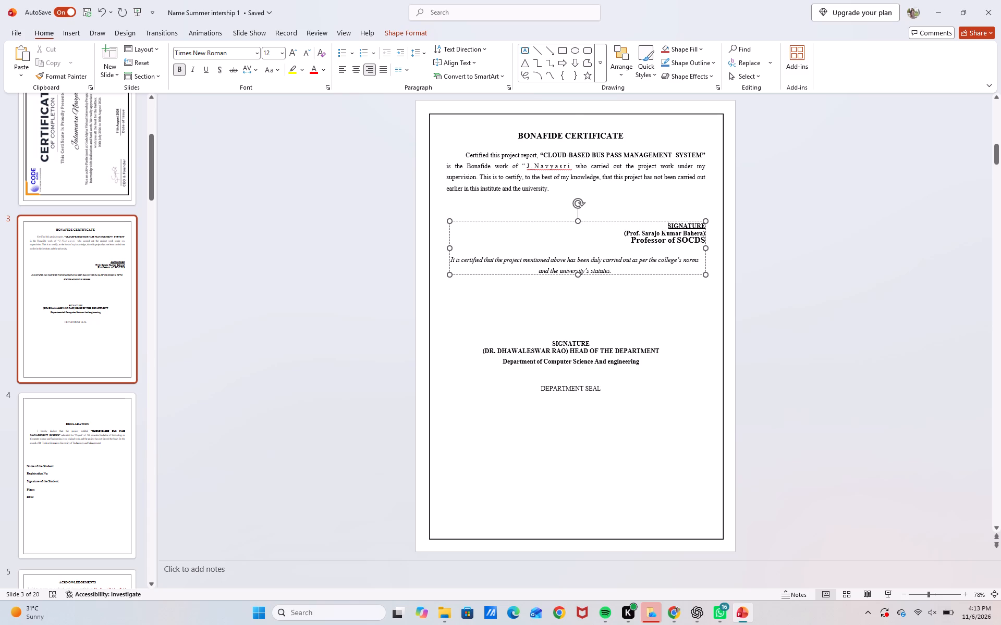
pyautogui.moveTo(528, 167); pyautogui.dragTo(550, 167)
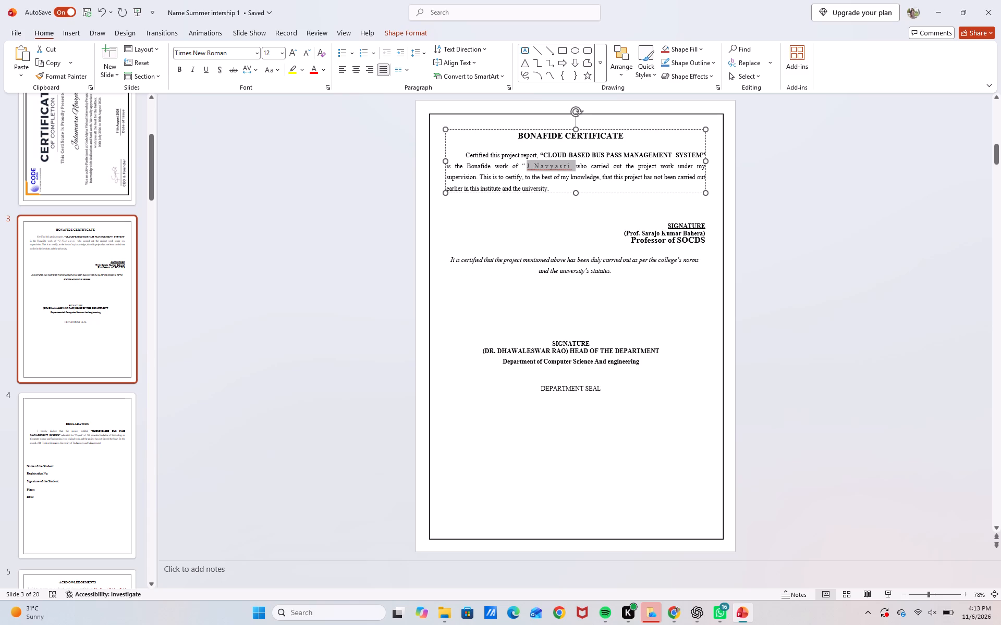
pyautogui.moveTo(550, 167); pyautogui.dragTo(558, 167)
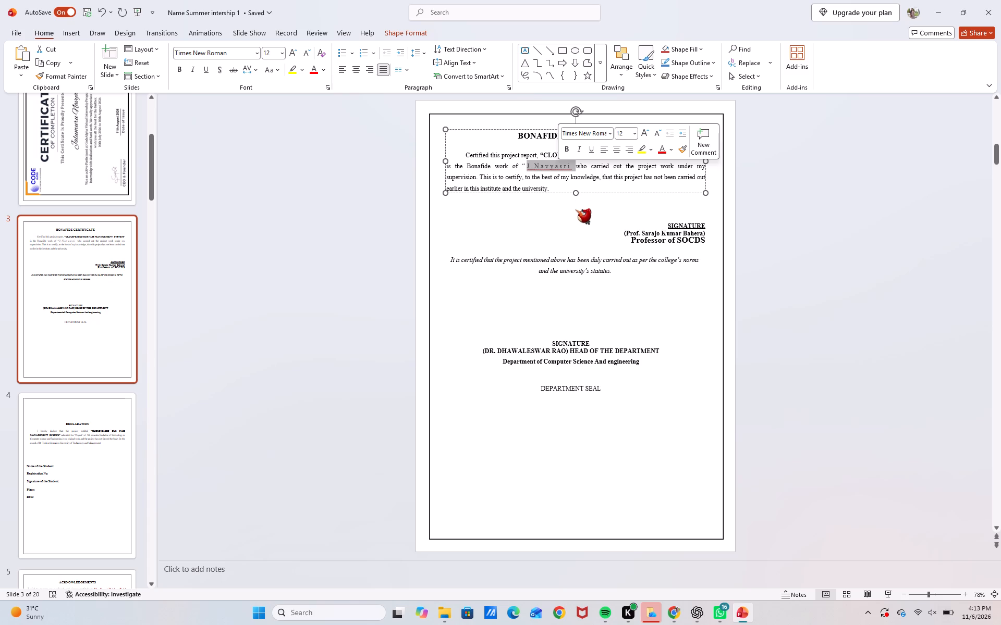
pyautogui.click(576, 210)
# Add a closing quotation mark directly after the student's name in the certificate paragraph on slide 3.
pyautogui.click(570, 165)
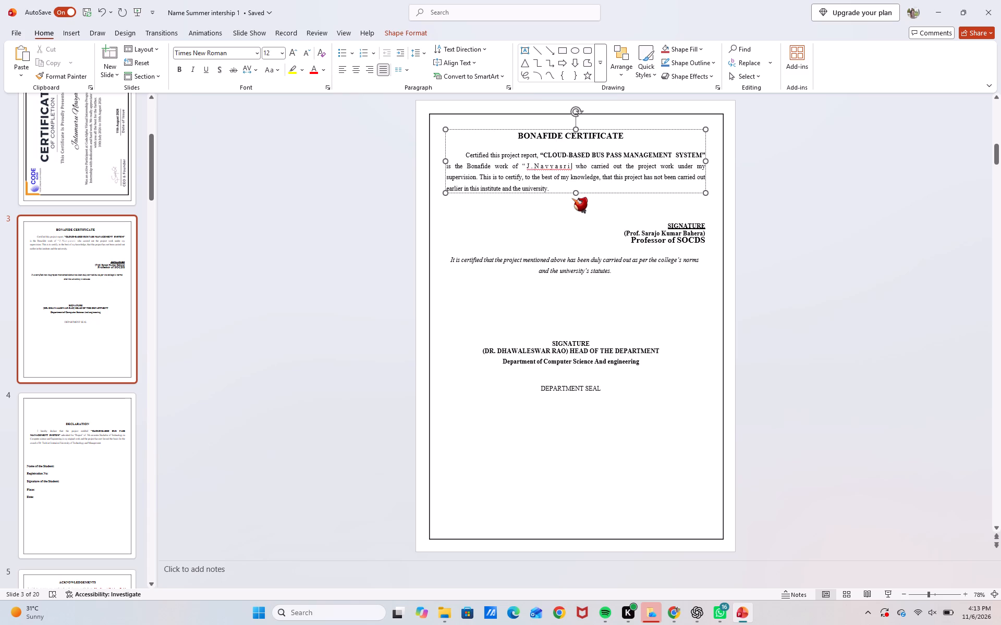
pyautogui.hotkey('shift', '"')
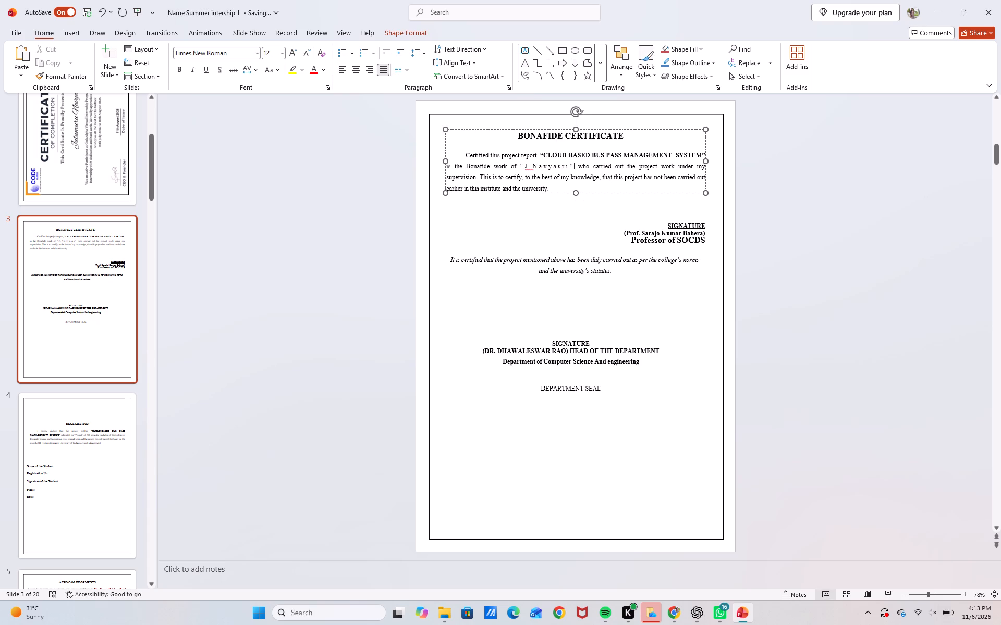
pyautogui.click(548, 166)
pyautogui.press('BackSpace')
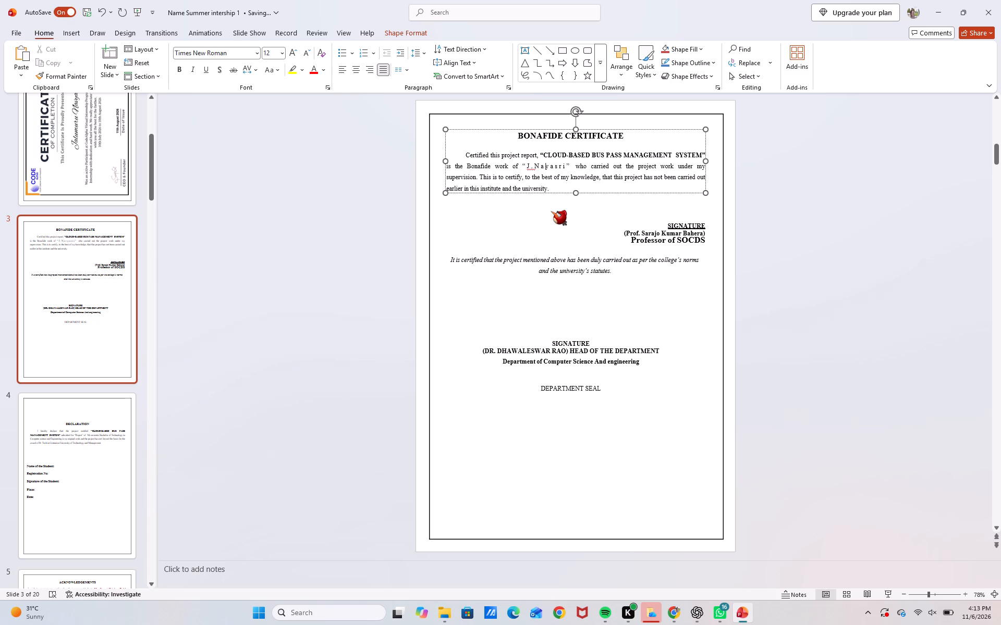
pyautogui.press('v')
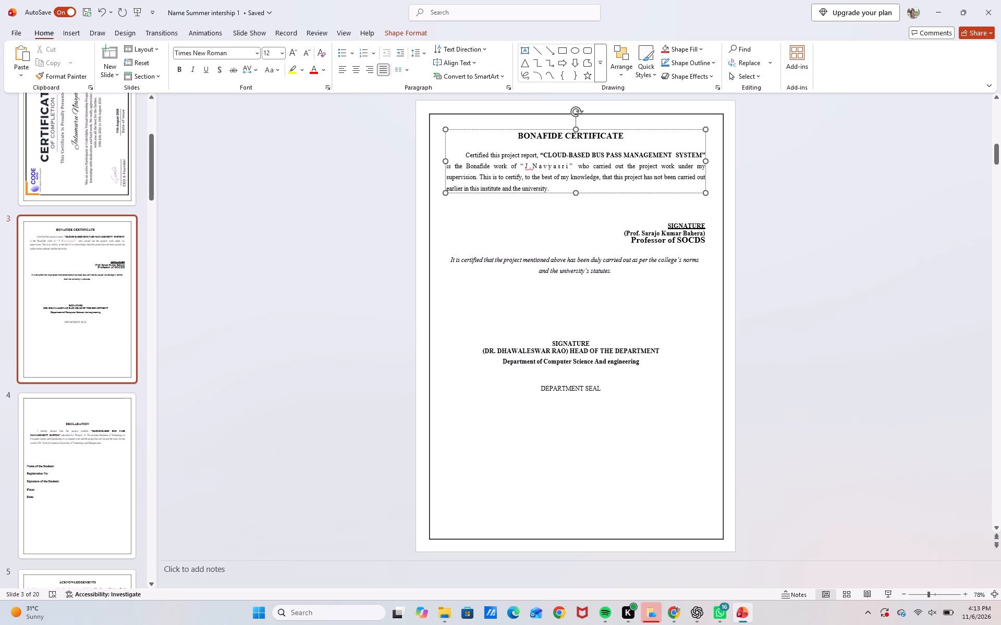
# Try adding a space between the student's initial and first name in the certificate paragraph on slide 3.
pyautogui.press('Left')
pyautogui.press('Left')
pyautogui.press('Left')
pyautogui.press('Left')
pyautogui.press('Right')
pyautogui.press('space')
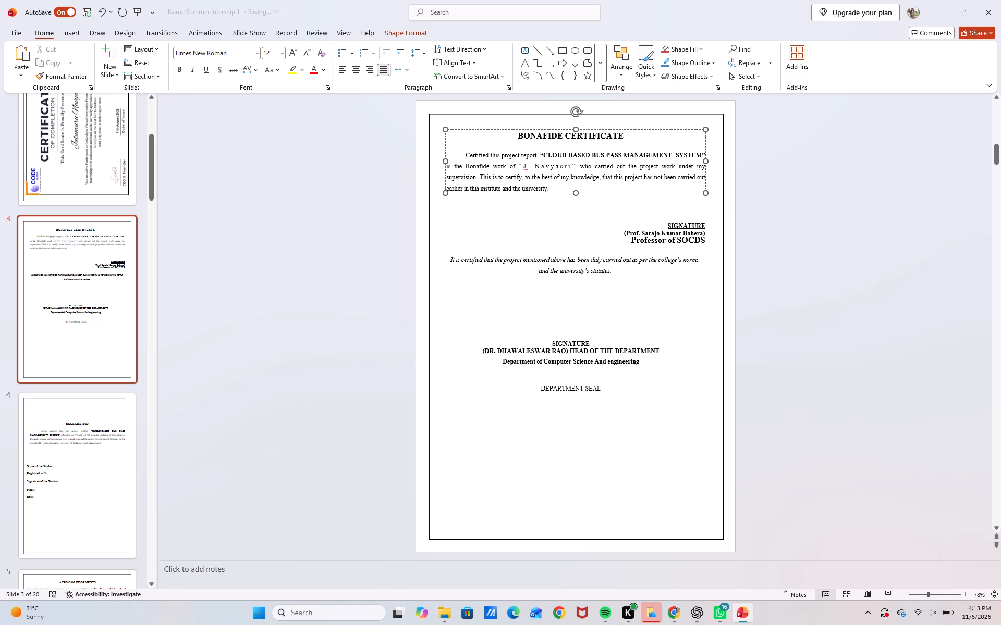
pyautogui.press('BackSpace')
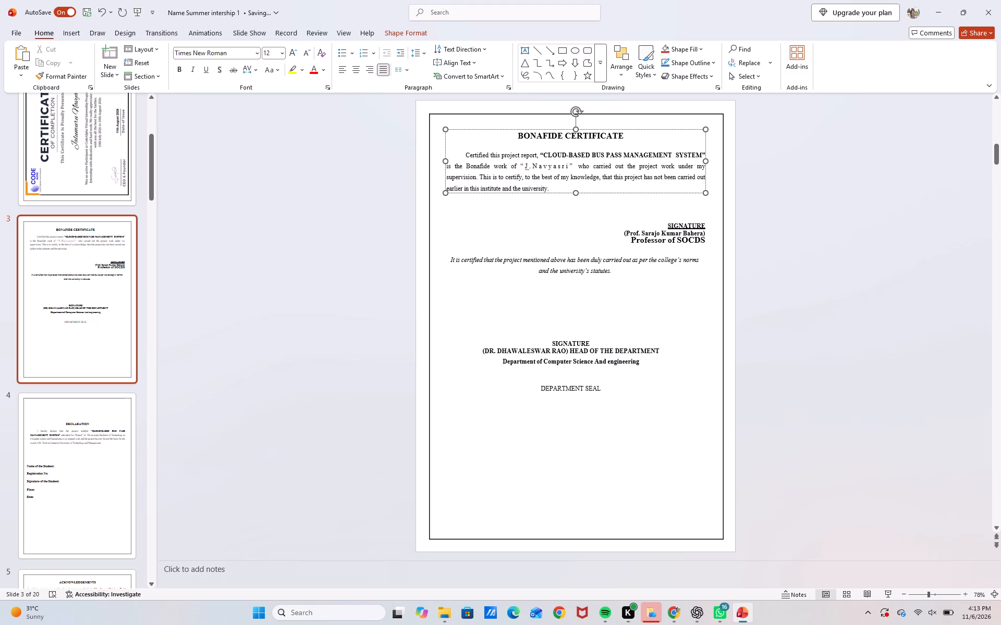
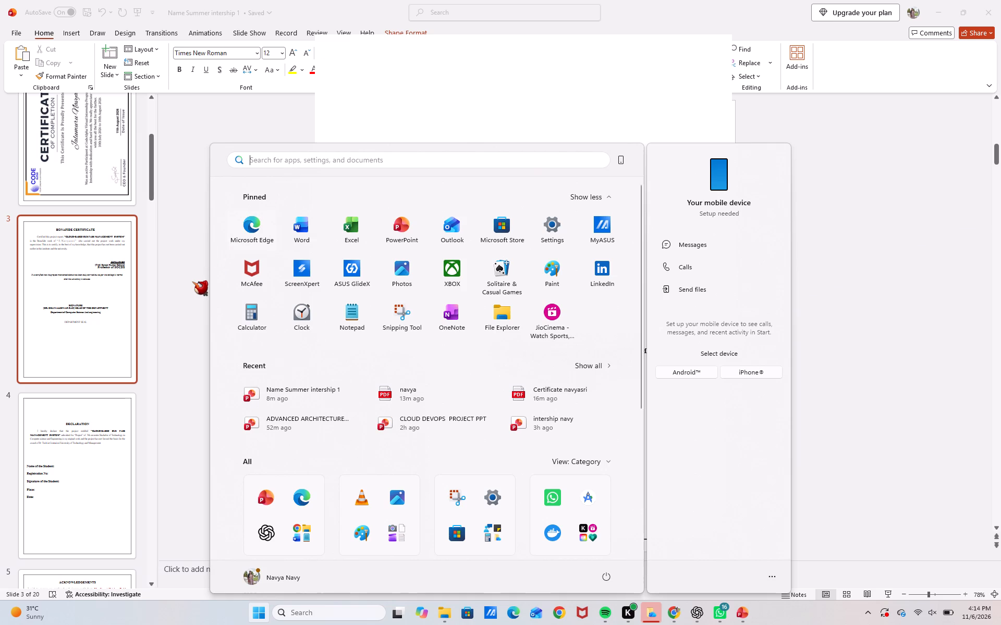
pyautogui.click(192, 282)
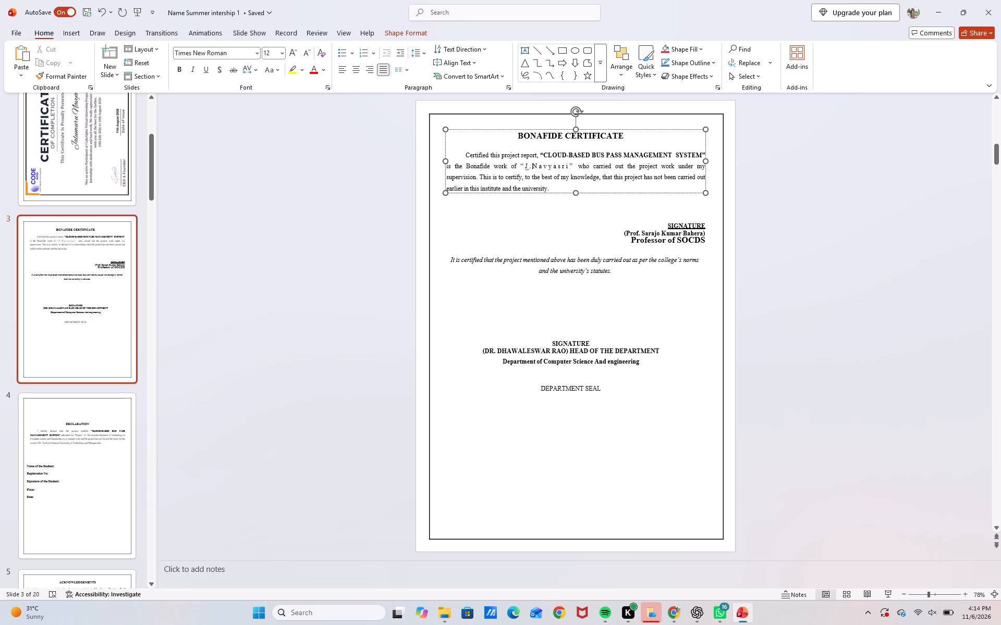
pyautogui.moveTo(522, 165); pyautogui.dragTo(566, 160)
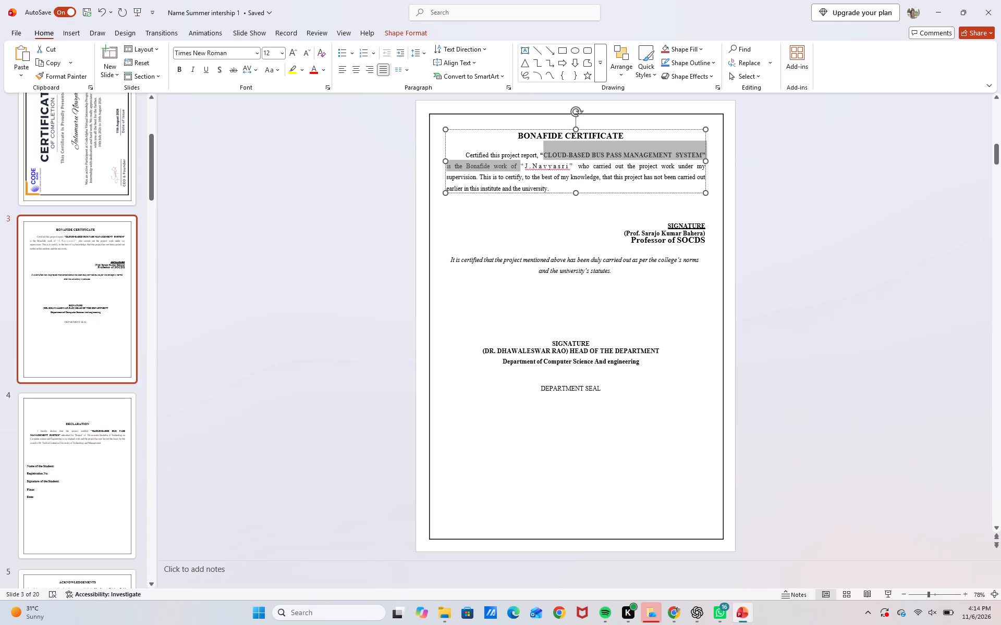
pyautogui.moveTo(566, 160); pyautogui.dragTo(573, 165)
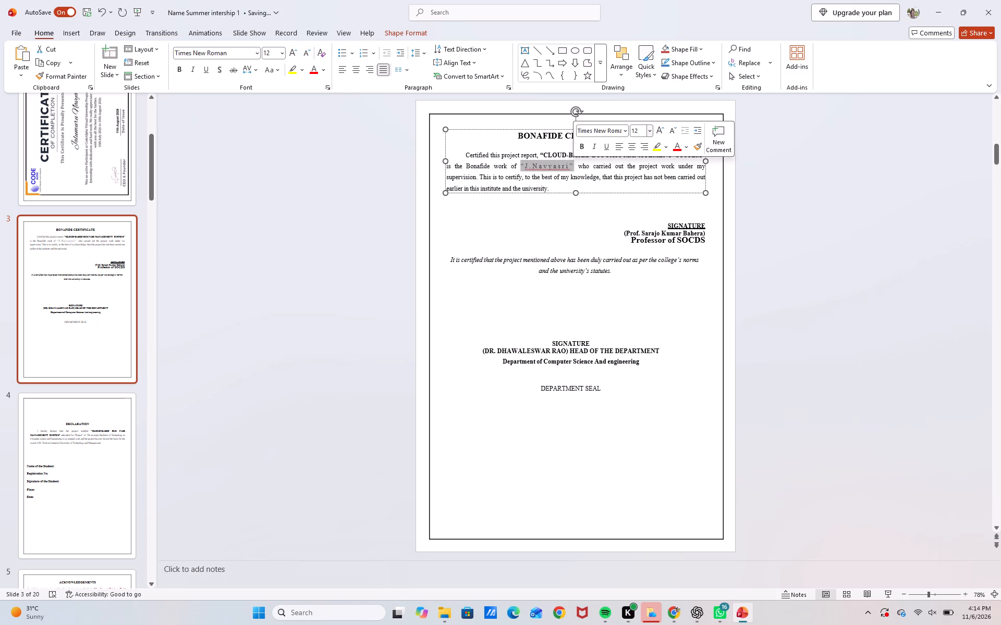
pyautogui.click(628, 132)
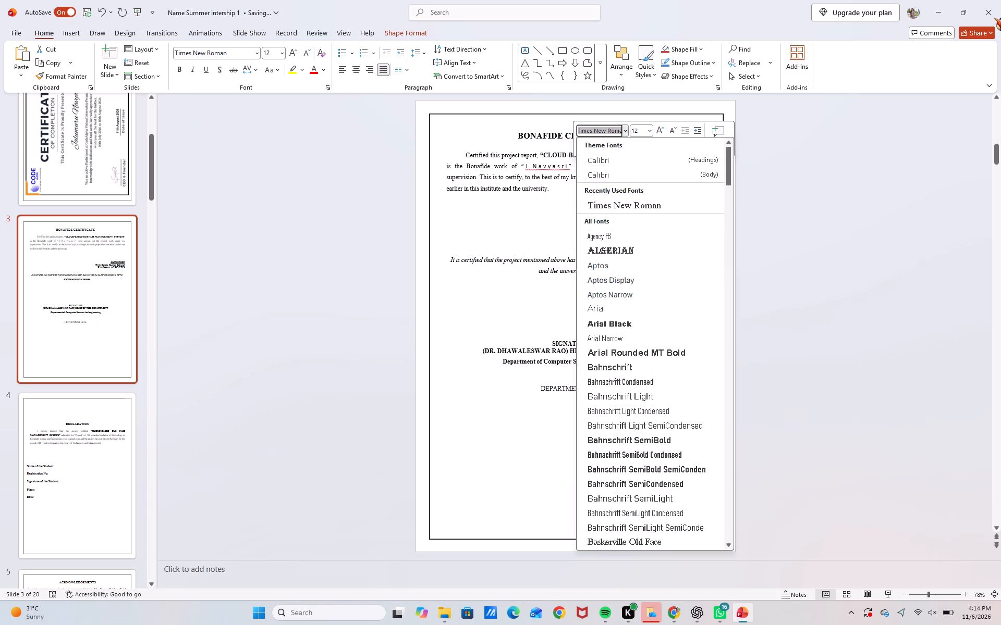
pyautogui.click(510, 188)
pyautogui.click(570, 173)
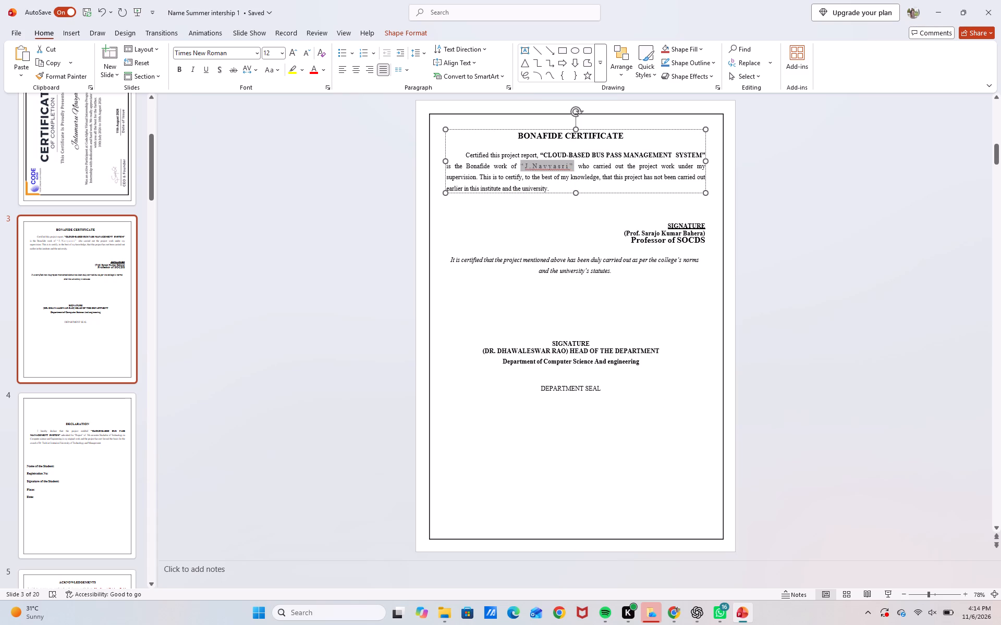
# Retype the student's initial and name in capitals after the opening quotation mark on slide 3, splitting the first name into two words.
pyautogui.click(570, 168)
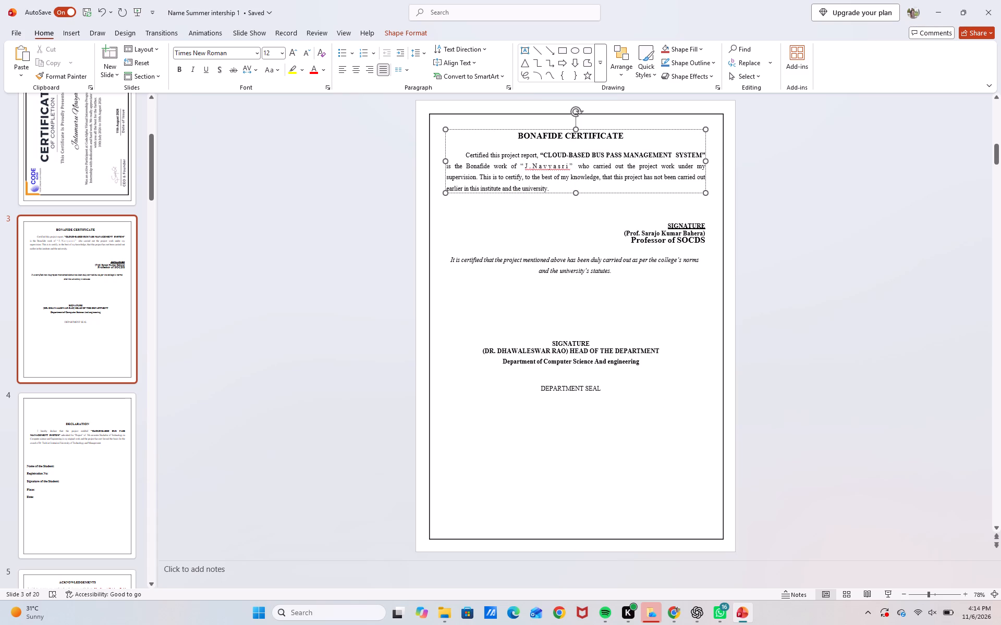
pyautogui.doubleClick(570, 168)
pyautogui.press('BackSpace')
pyautogui.press('BackSpace')
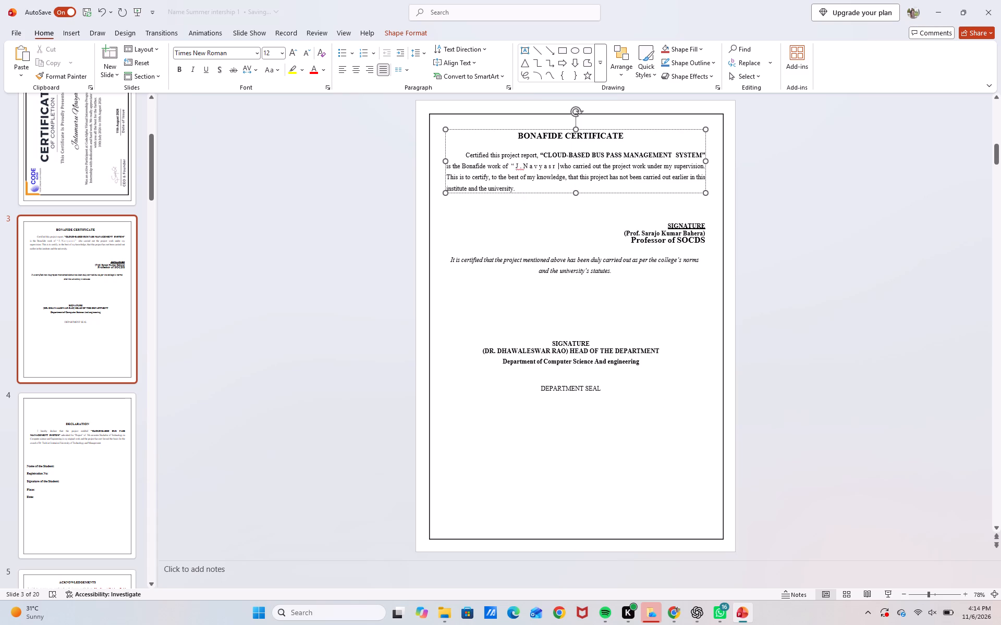
pyautogui.press('BackSpace')
pyautogui.press('BackSpace')
pyautogui.press('BackSpace')
pyautogui.press('BackSpace')
pyautogui.press('BackSpace')
pyautogui.press('BackSpace')
pyautogui.press('BackSpace')
pyautogui.press('BackSpace')
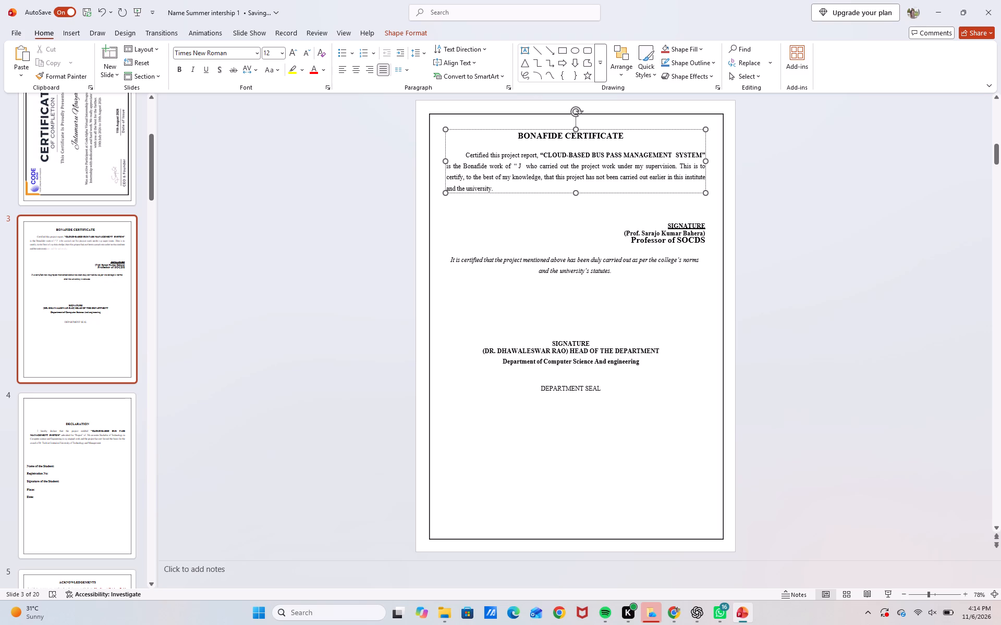
pyautogui.press('BackSpace')
pyautogui.press('j')
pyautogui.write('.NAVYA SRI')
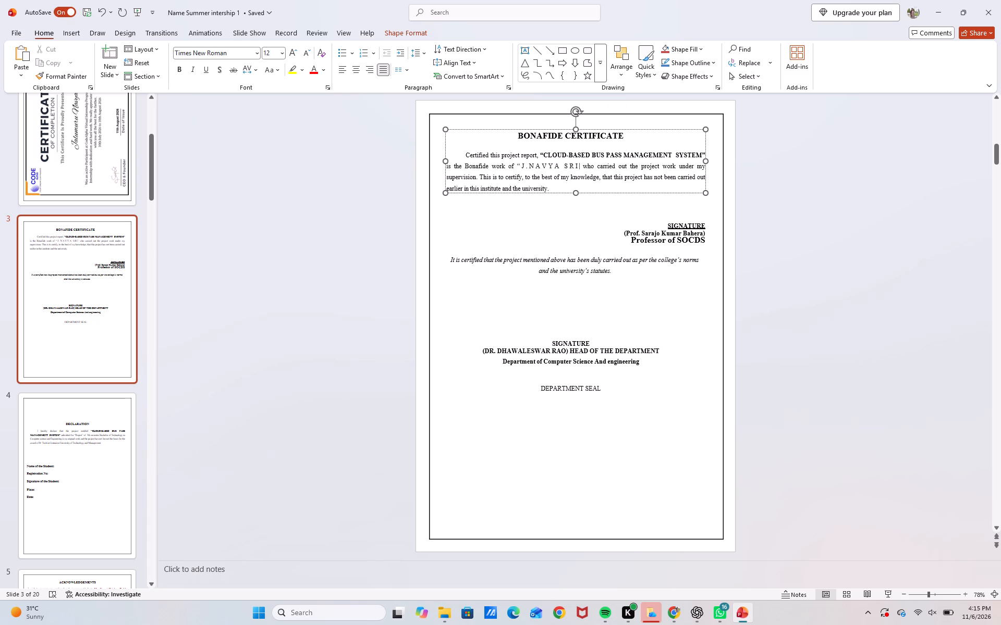
# Set the line spacing of the certificate paragraph containing the student's name to 1.5.
pyautogui.moveTo(581, 166); pyautogui.dragTo(542, 164)
pyautogui.moveTo(542, 164); pyautogui.dragTo(523, 165)
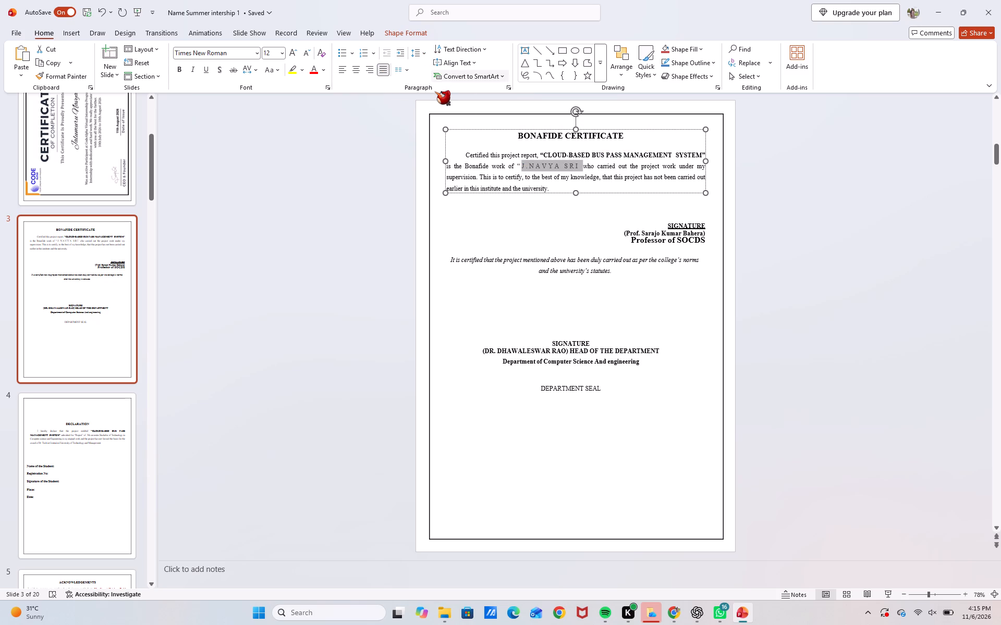
pyautogui.click(422, 56)
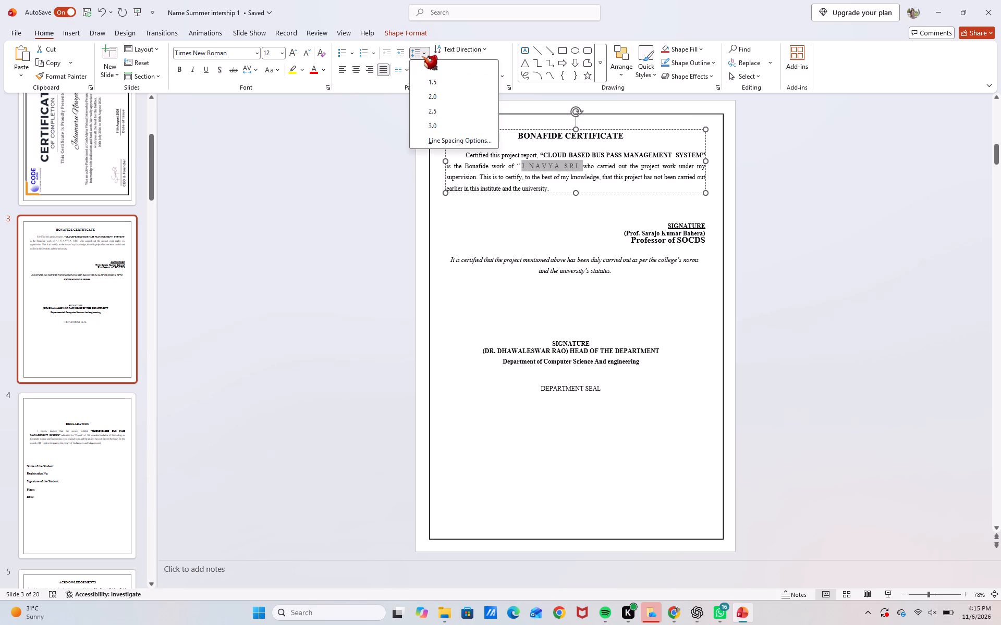
pyautogui.click(440, 85)
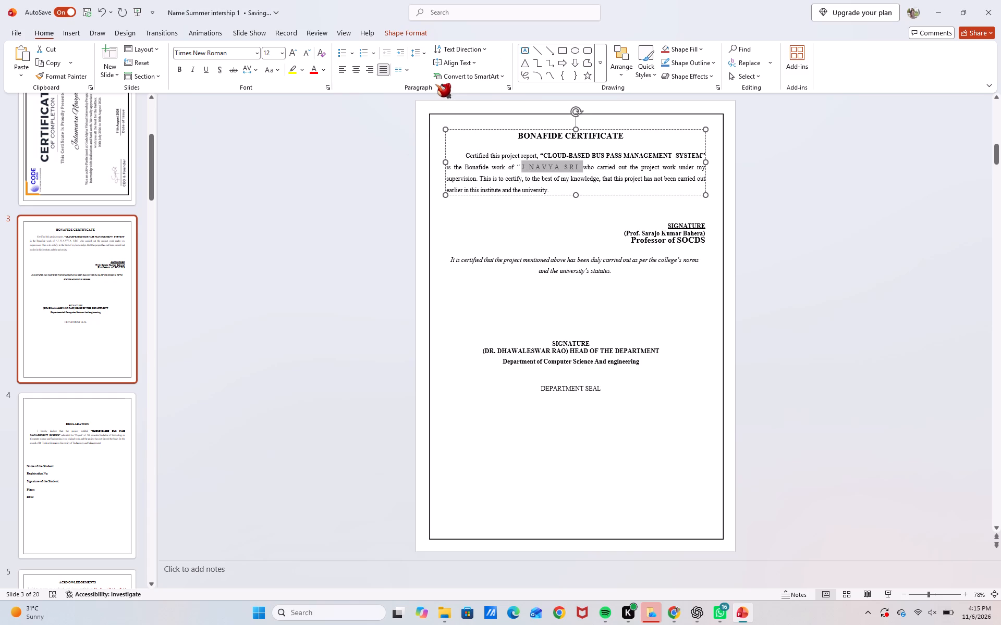
# Change the case of the student's name in the certificate paragraph to Capitalize Each Word.
pyautogui.click(271, 73)
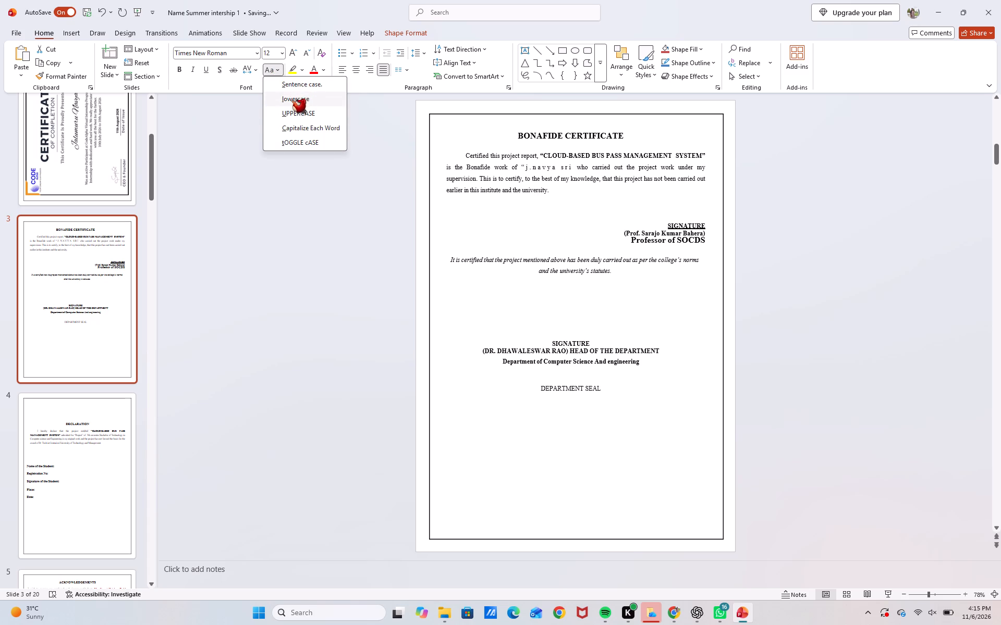
pyautogui.click(303, 128)
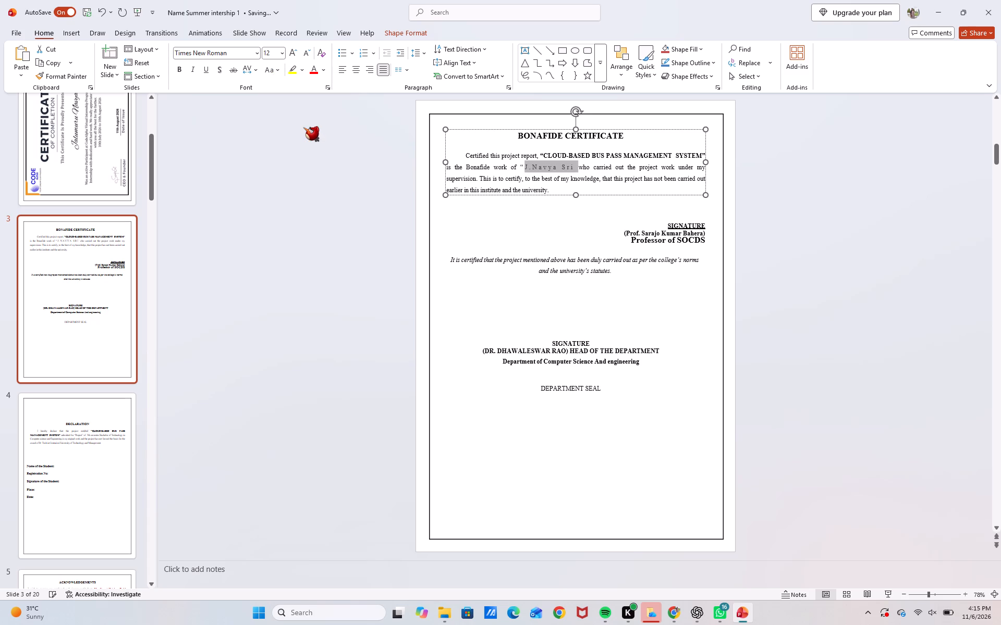
# Set the character spacing of the student's name in the certificate paragraph to Normal.
pyautogui.click(253, 71)
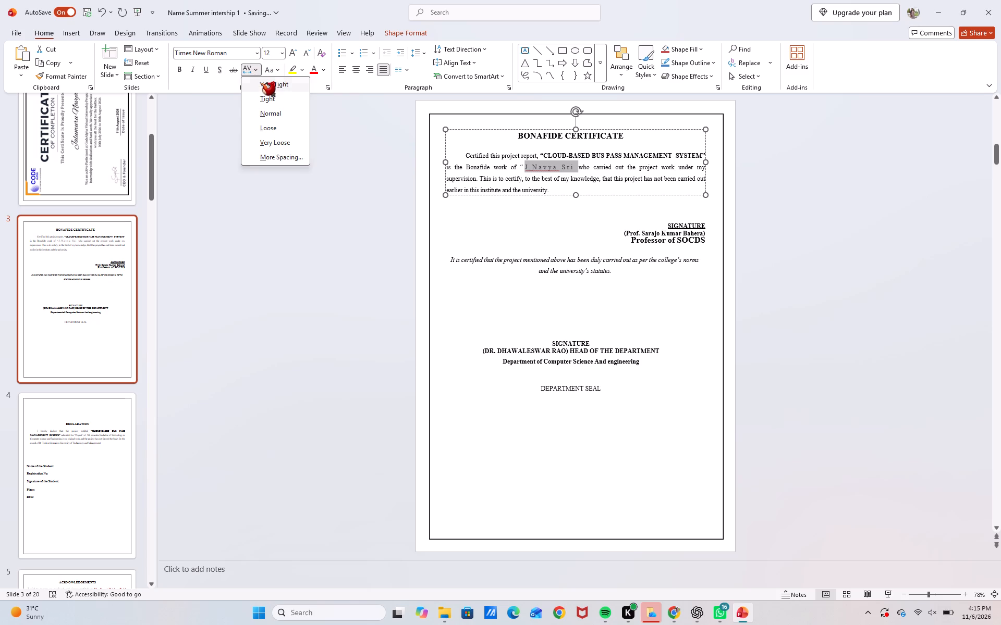
pyautogui.click(266, 114)
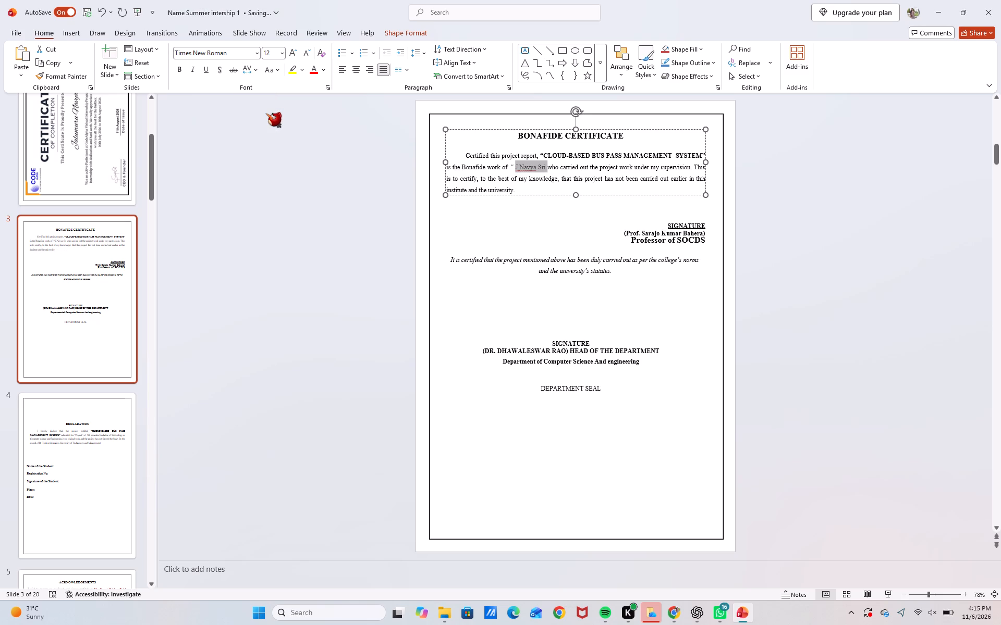
pyautogui.click(320, 246)
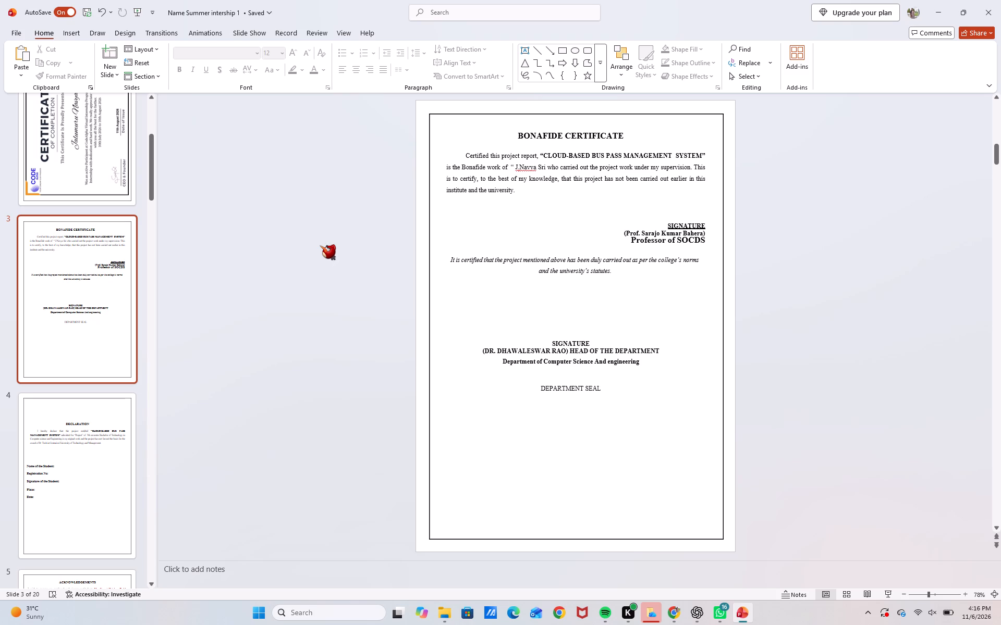
pyautogui.click(320, 246)
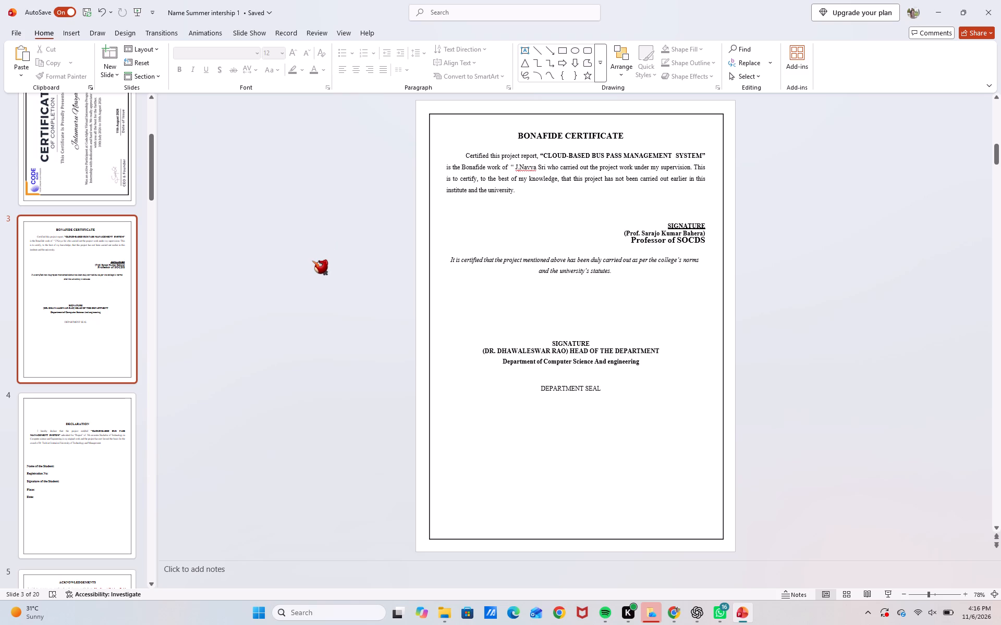
pyautogui.click(312, 261)
# Insert a space between the student's initial and first name in the certificate paragraph on slide 3.
pyautogui.click(520, 165)
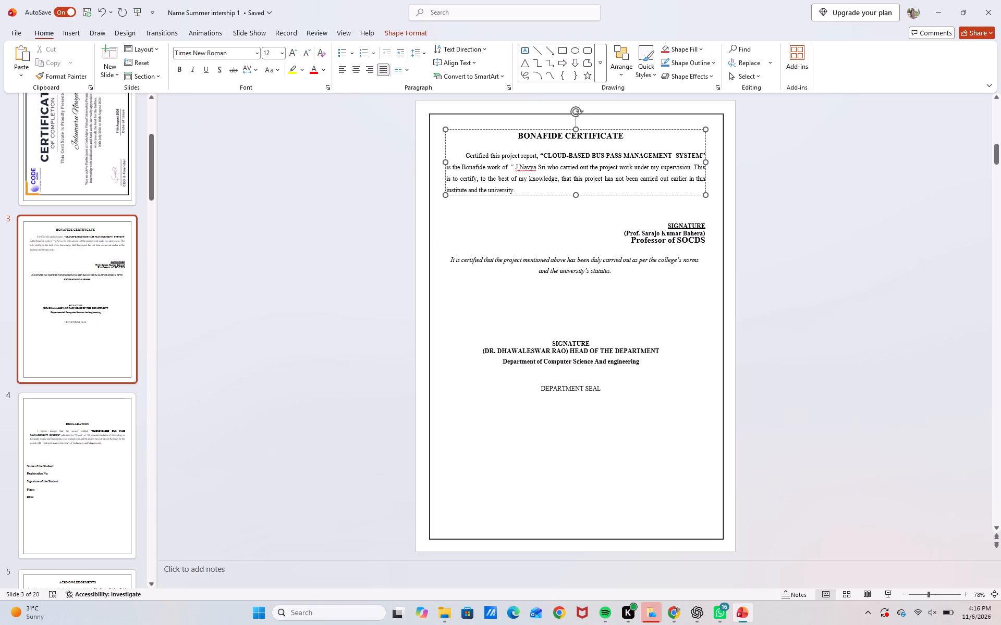
pyautogui.press('space')
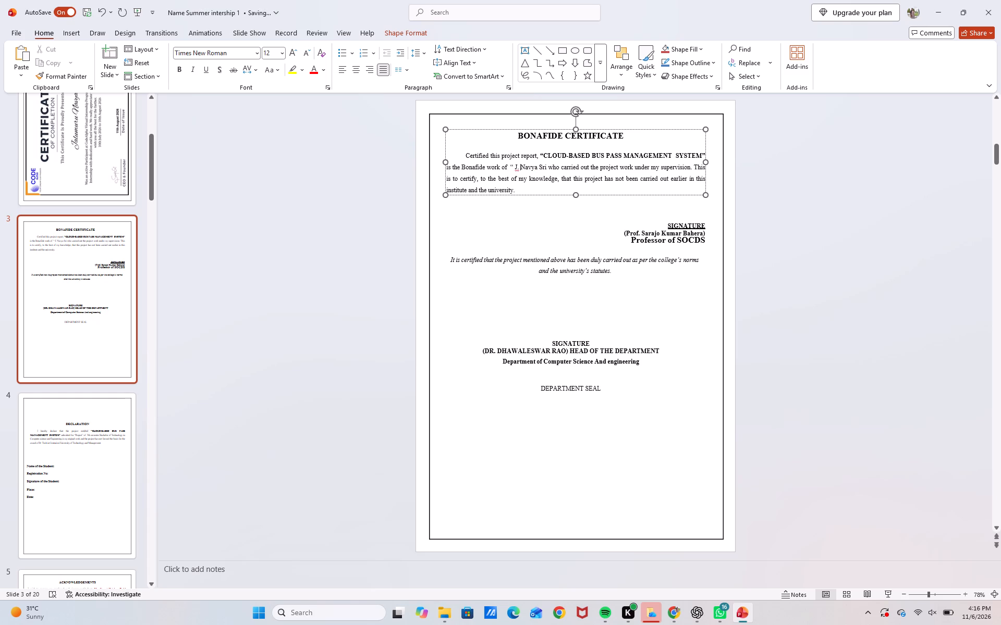
pyautogui.click(404, 162)
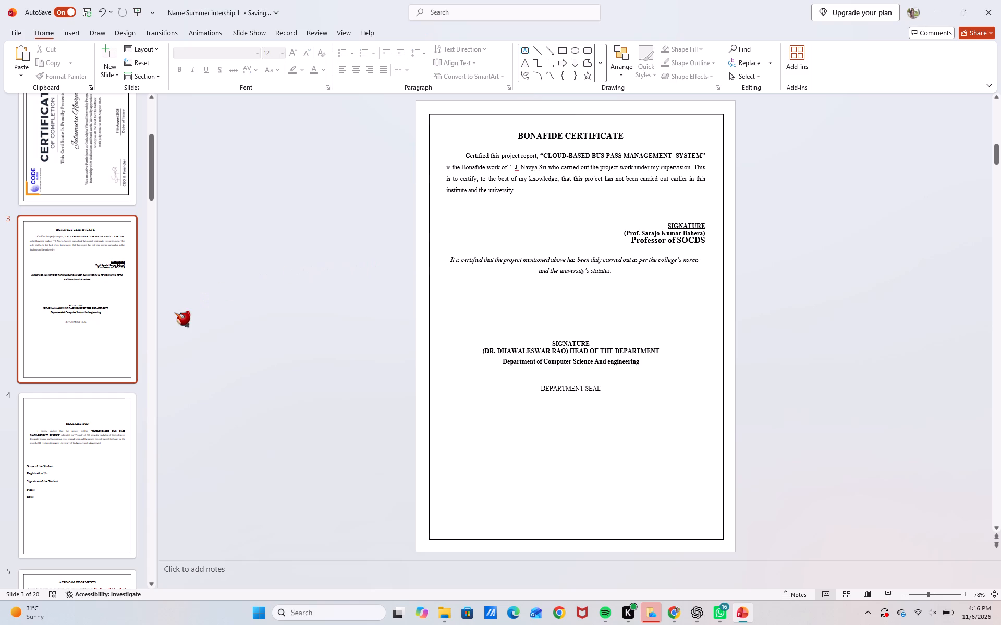
# Delete the red guide's name and title after "sincere gratitude to" in the first Acknowledgements paragraph on slide 5.
pyautogui.click(93, 178)
pyautogui.scroll(2, 93, 178)
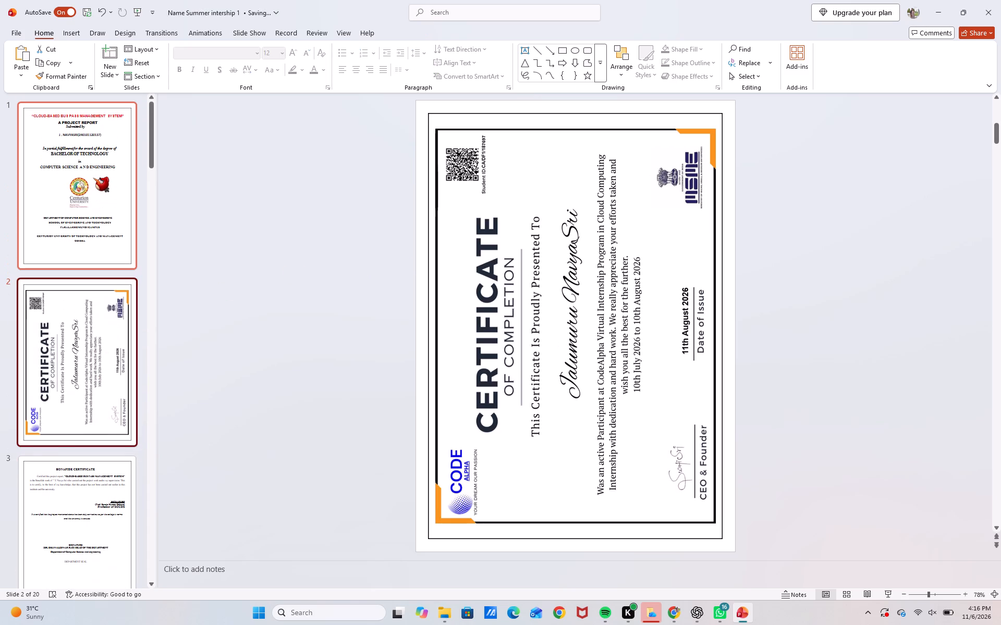
pyautogui.scroll(1, 93, 178)
pyautogui.click(93, 178)
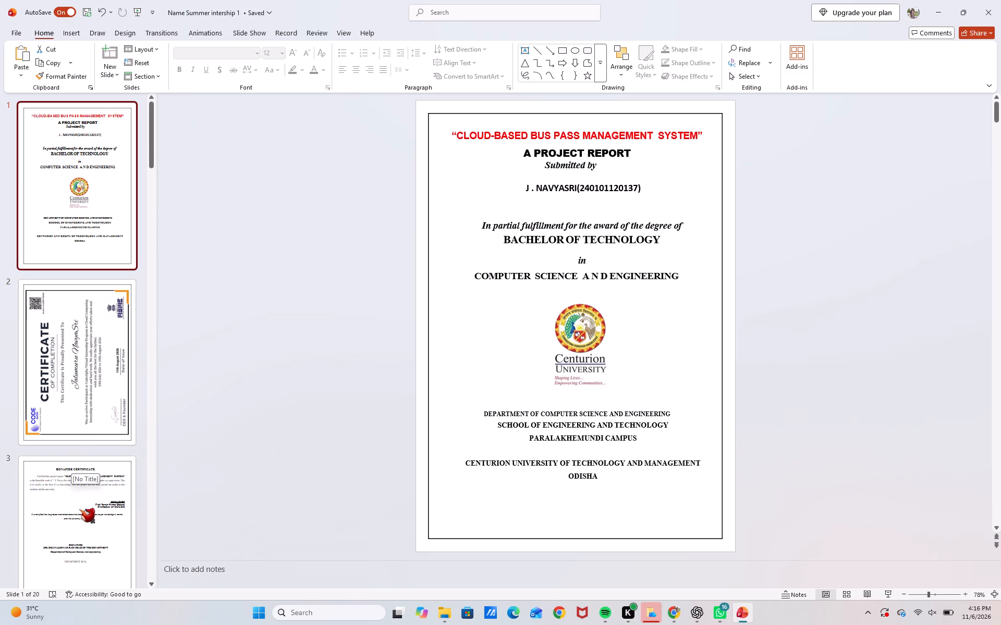
pyautogui.scroll(-2, 77, 489)
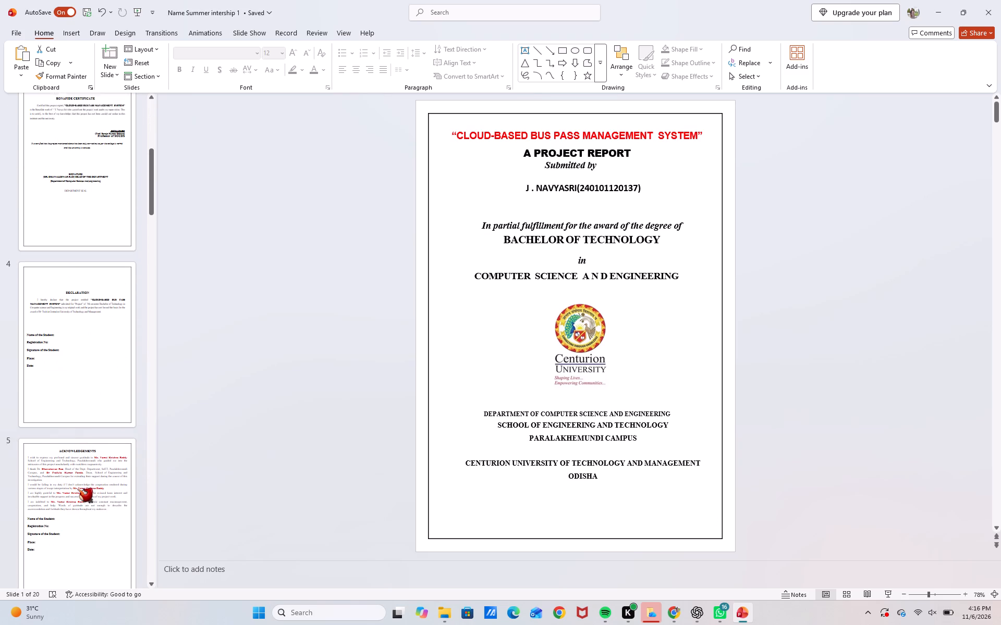
pyautogui.scroll(-1, 77, 489)
pyautogui.click(77, 489)
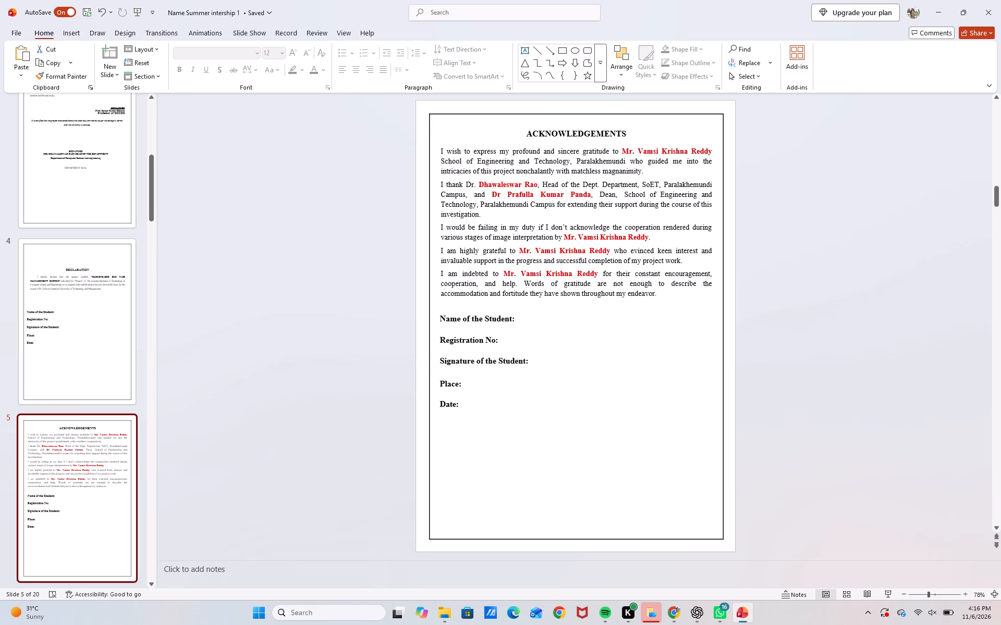
pyautogui.moveTo(623, 149); pyautogui.dragTo(640, 151)
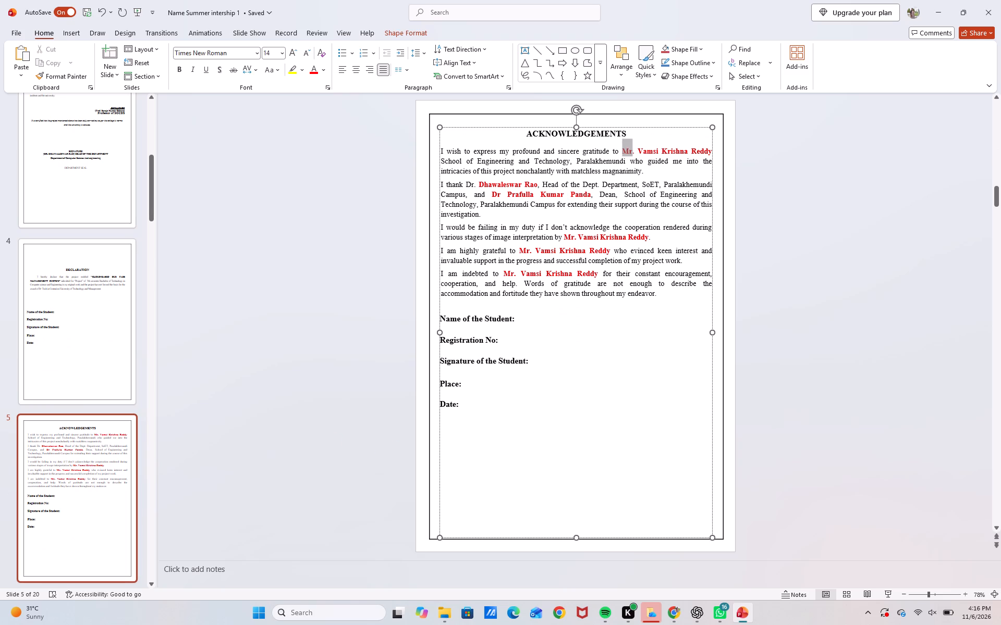
pyautogui.moveTo(640, 151); pyautogui.dragTo(705, 150)
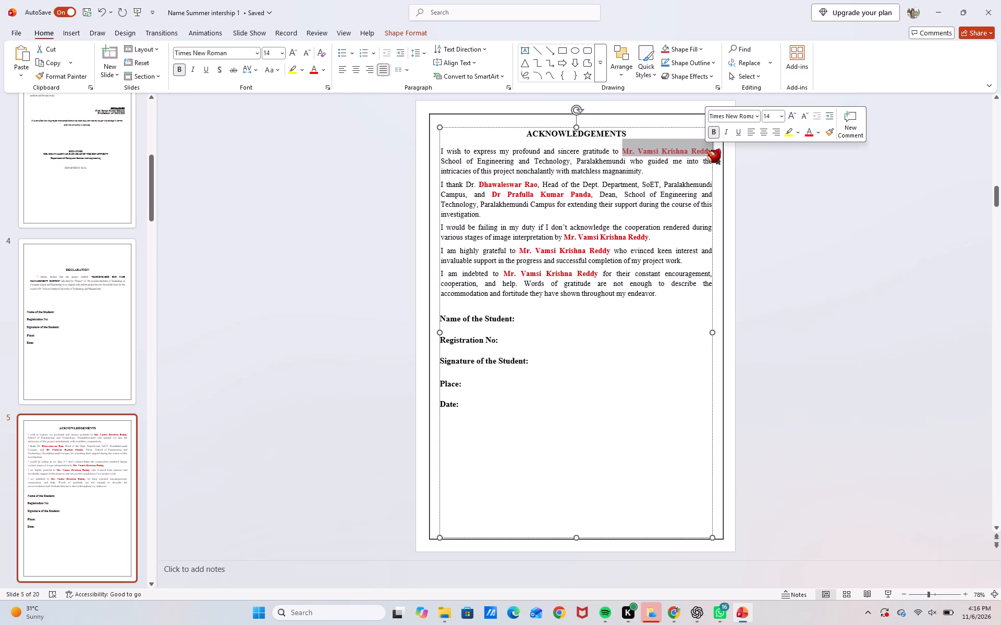
pyautogui.press('BackSpace')
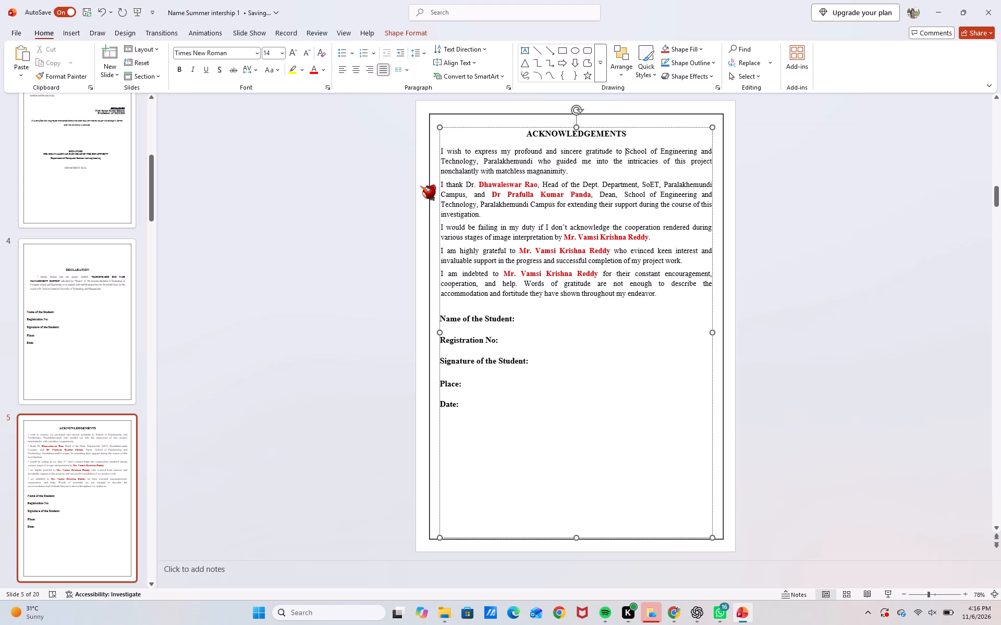
# Copy the supervising professor's title and name from the slide 3 certificate into the first Acknowledgements paragraph on slide 5, after "sincere gratitude to".
pyautogui.click(100, 141)
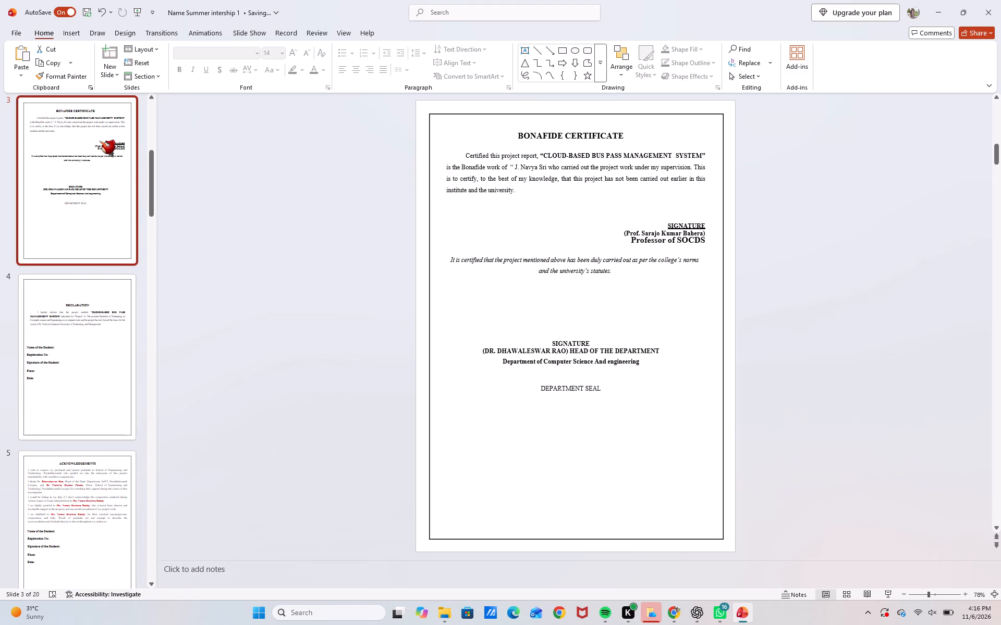
pyautogui.scroll(1, 100, 141)
pyautogui.click(100, 141)
pyautogui.scroll(1, 100, 141)
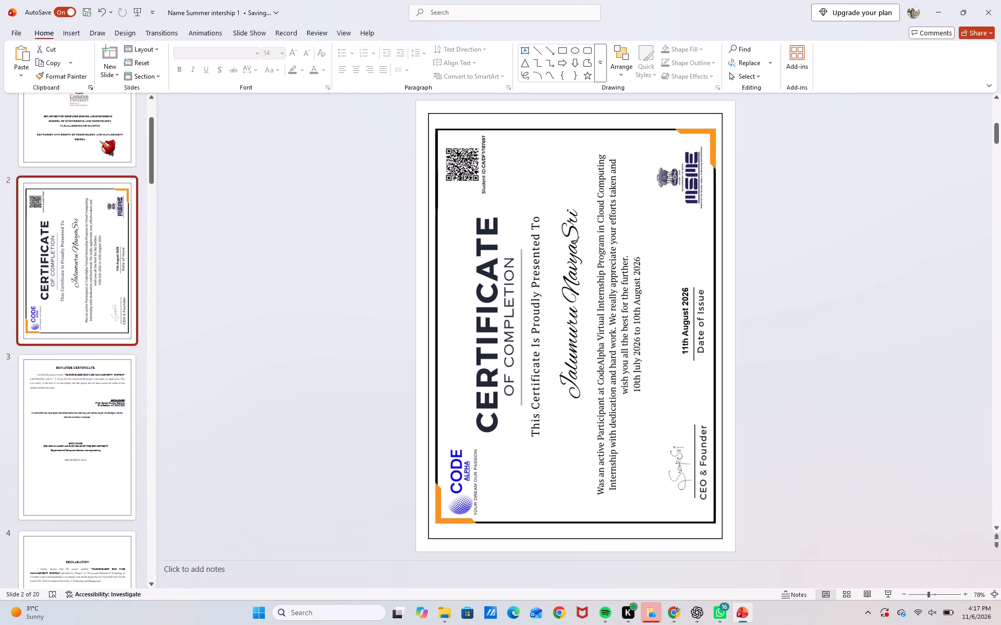
pyautogui.scroll(1, 100, 141)
pyautogui.rightClick(100, 141)
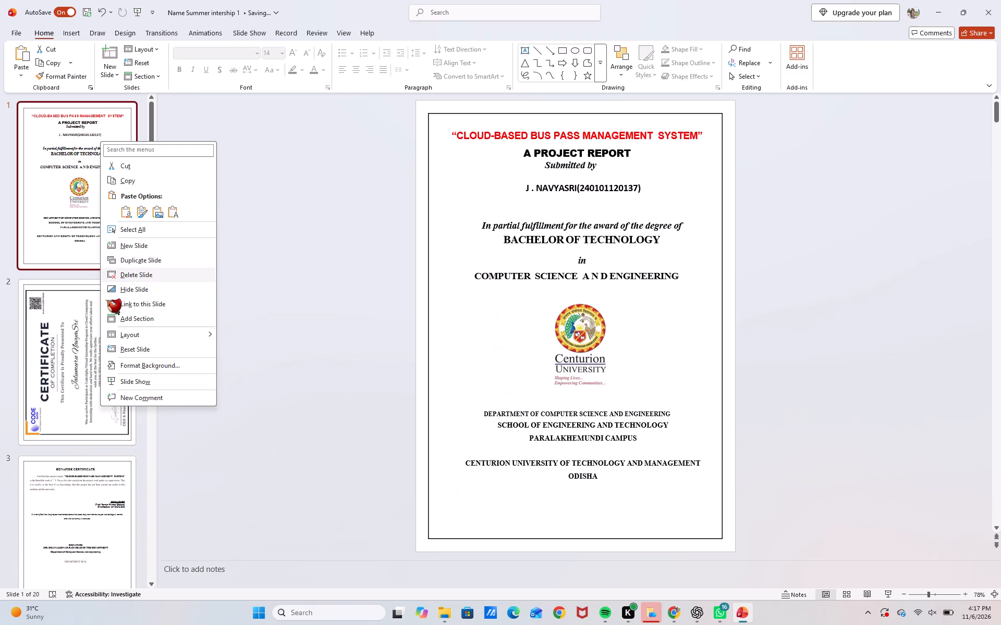
pyautogui.click(76, 505)
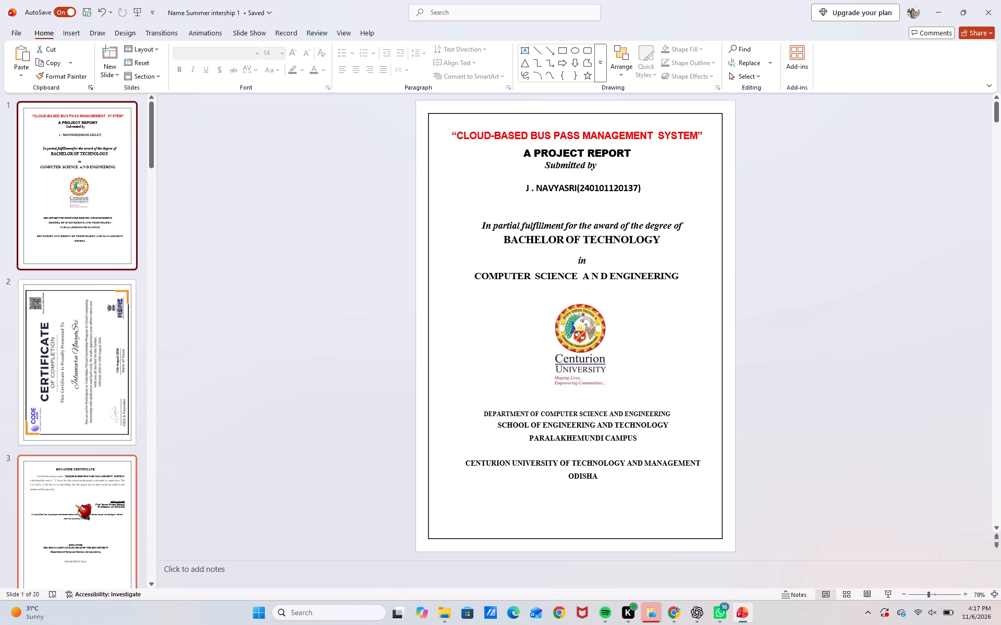
pyautogui.scroll(-1, 76, 505)
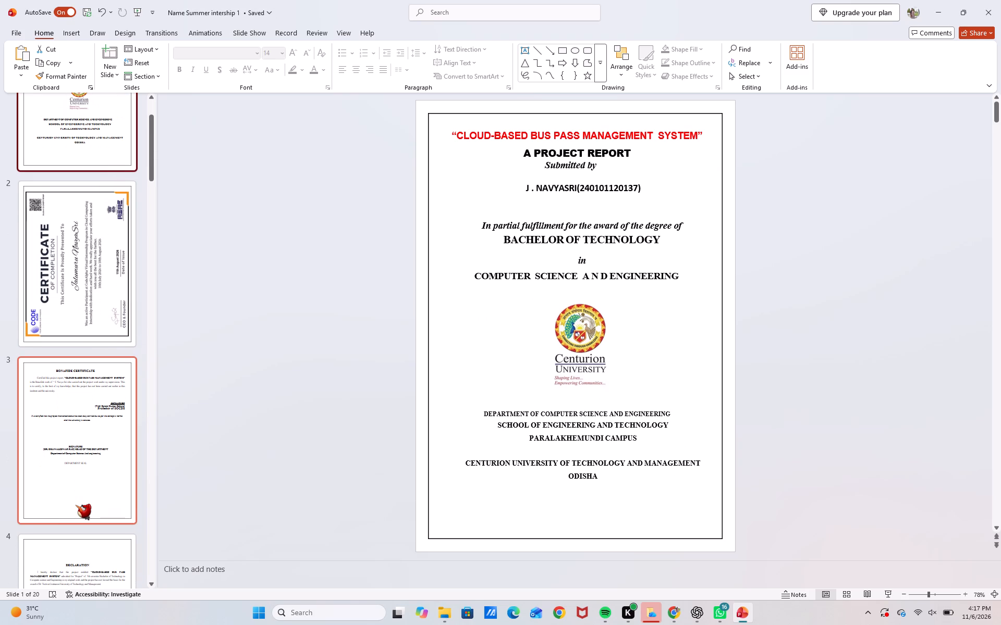
pyautogui.click(76, 505)
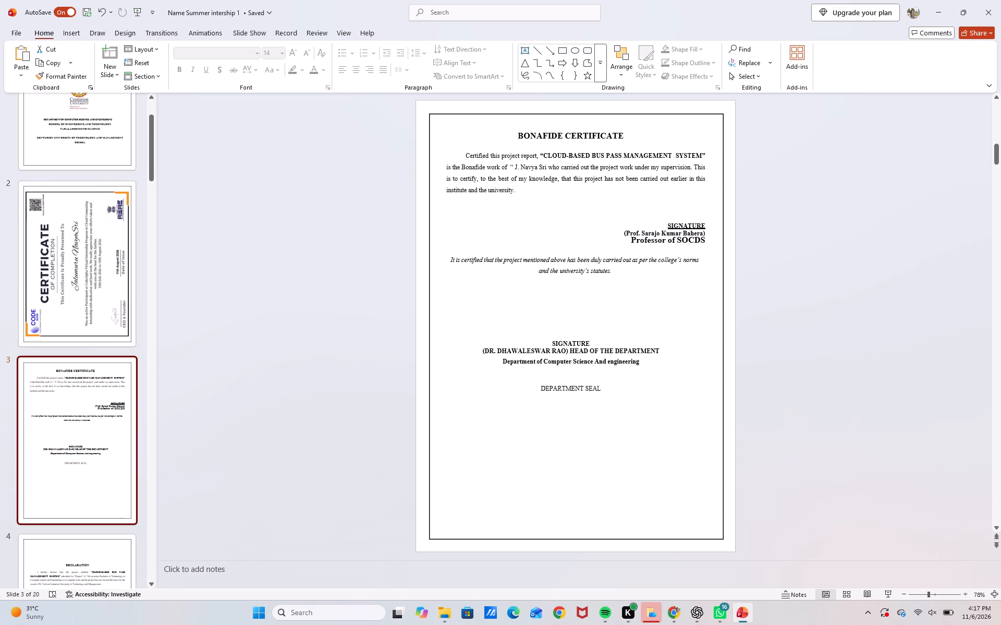
pyautogui.moveTo(625, 233); pyautogui.dragTo(662, 230)
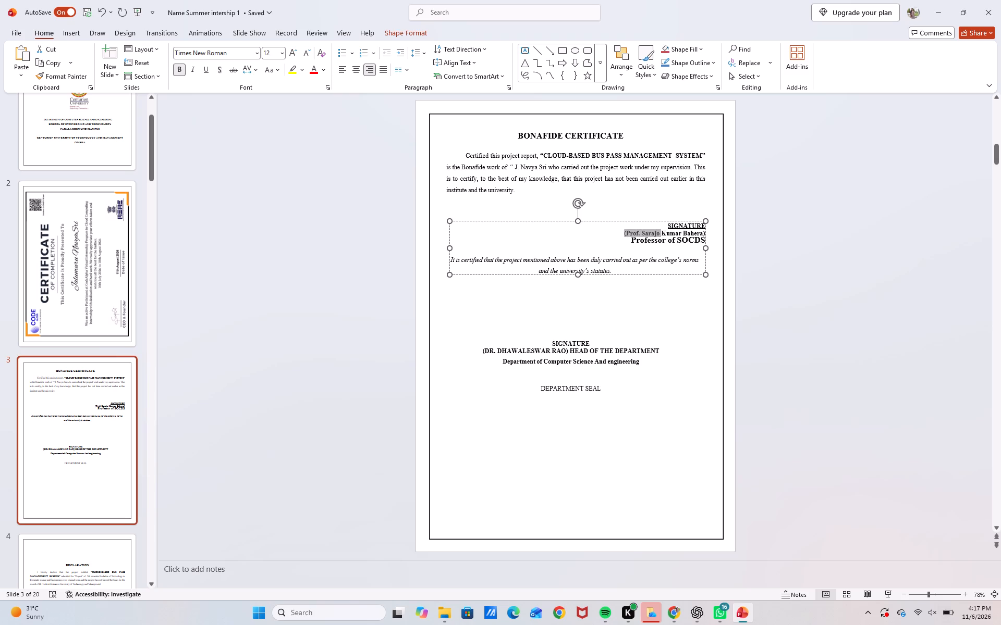
pyautogui.moveTo(662, 230); pyautogui.dragTo(706, 233)
pyautogui.moveTo(706, 233); pyautogui.dragTo(706, 233)
pyautogui.hotkey('ctrl', 'c')
pyautogui.scroll(-1, 122, 556)
pyautogui.click(122, 556)
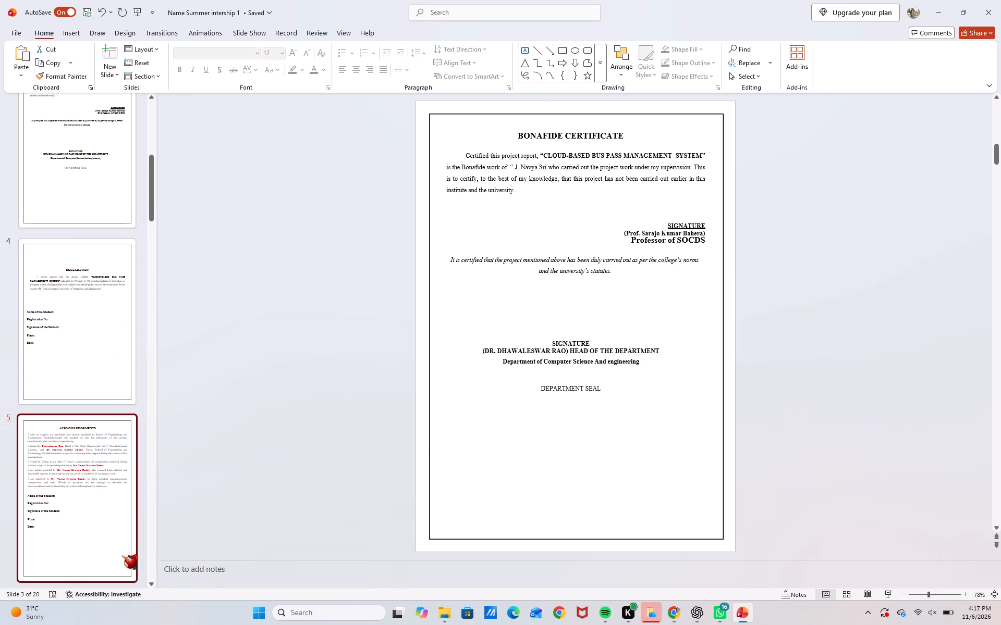
pyautogui.click(101, 539)
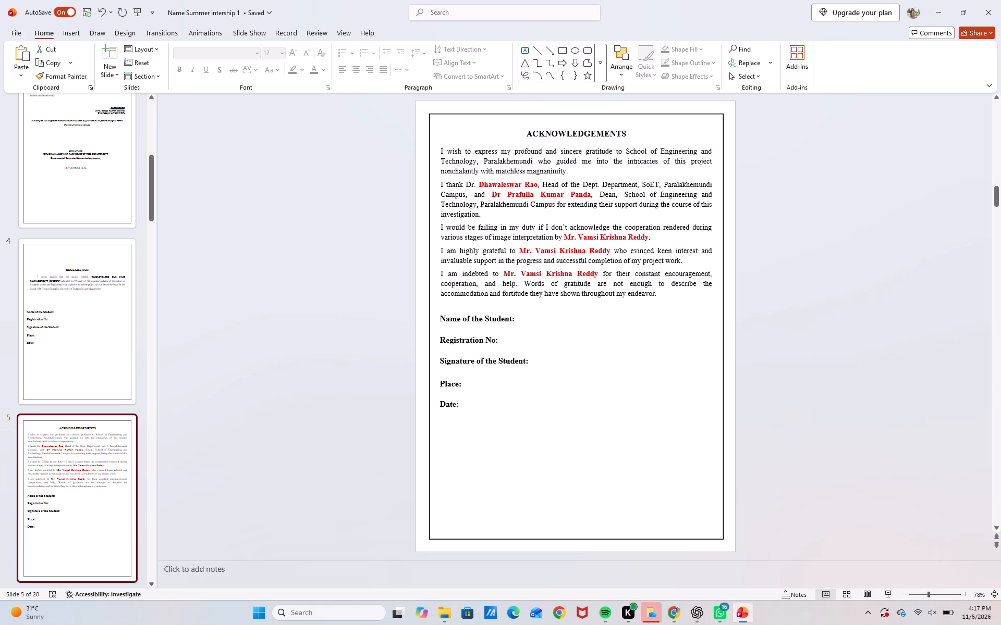
pyautogui.click(624, 152)
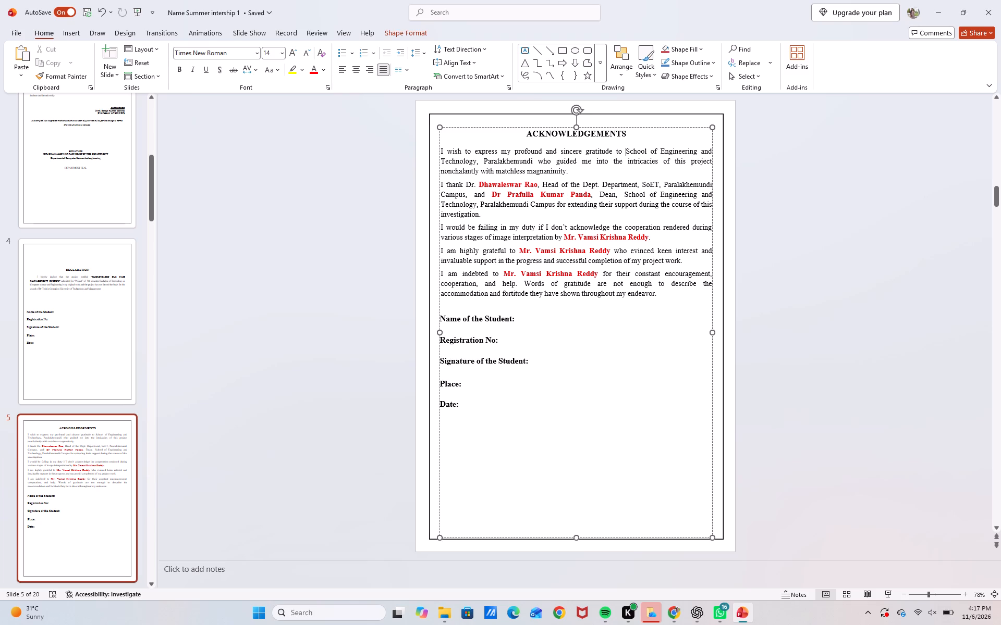
pyautogui.hotkey('ctrl', 'v')
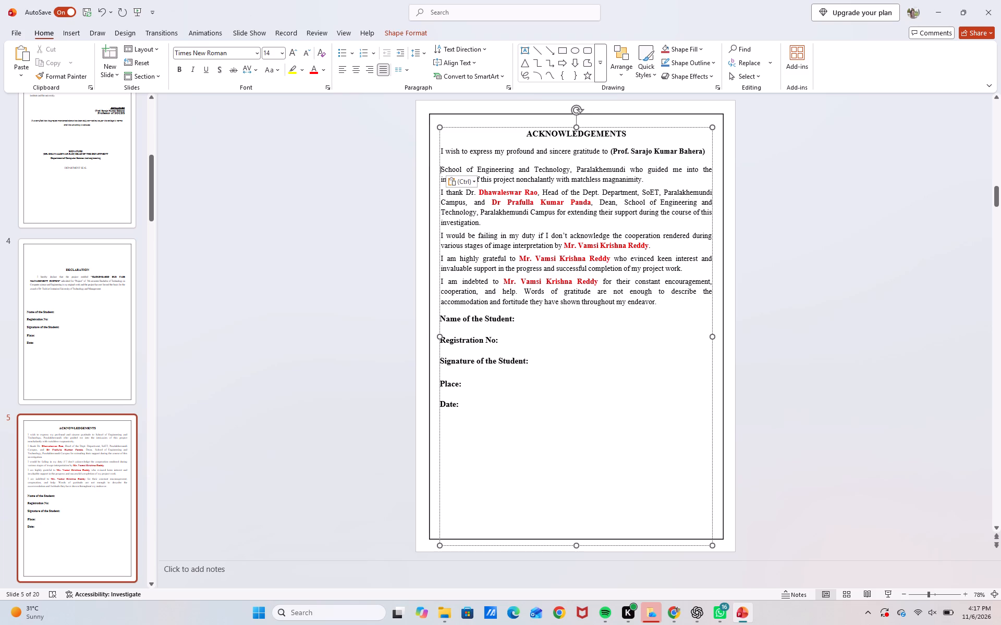
# Remove the closing and opening parentheses around the professor's name in the first Acknowledgements paragraph.
pyautogui.click(705, 153)
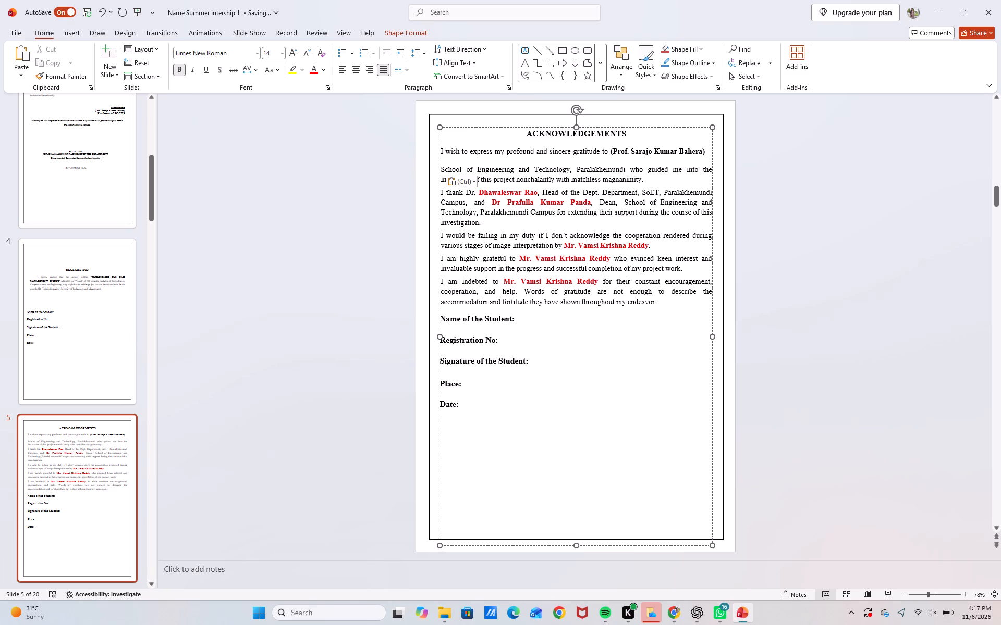
pyautogui.press('BackSpace')
pyautogui.press('Left')
pyautogui.press('Left')
pyautogui.press('Left')
pyautogui.press('Left')
pyautogui.press('Left')
pyautogui.press('Left')
pyautogui.press('Left')
pyautogui.press('Left')
pyautogui.press('Left')
pyautogui.press('Left')
pyautogui.press('Left')
pyautogui.press('Left')
pyautogui.press('Left')
pyautogui.press('Left')
pyautogui.press('Left')
pyautogui.press('Left')
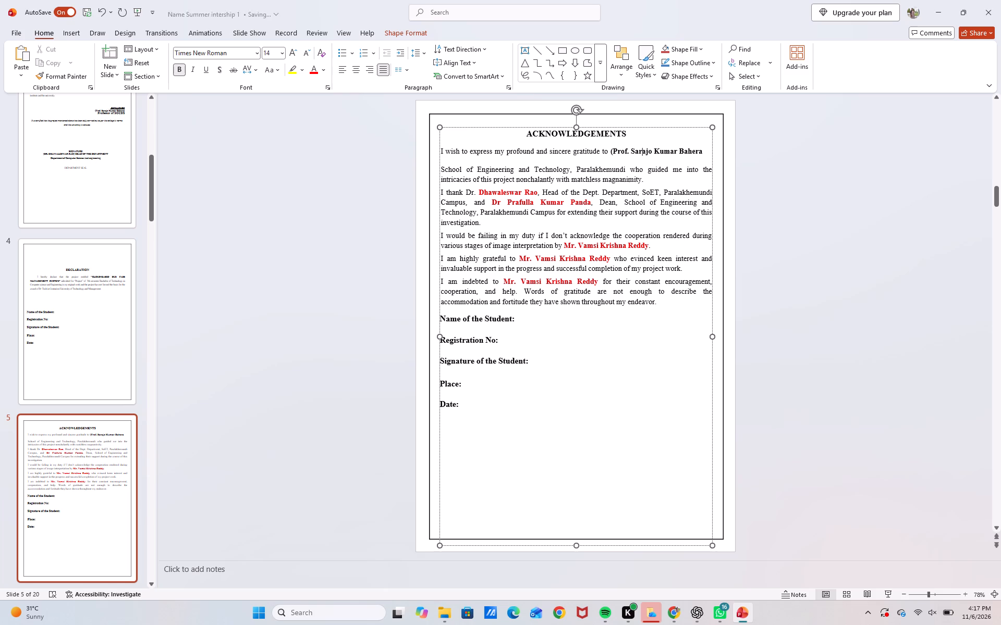
pyautogui.press('Left')
pyautogui.press('Left')
pyautogui.press('Left')
pyautogui.press('Left')
pyautogui.press('Left')
pyautogui.press('Left')
pyautogui.press('Left')
pyautogui.press('Left')
pyautogui.press('Left')
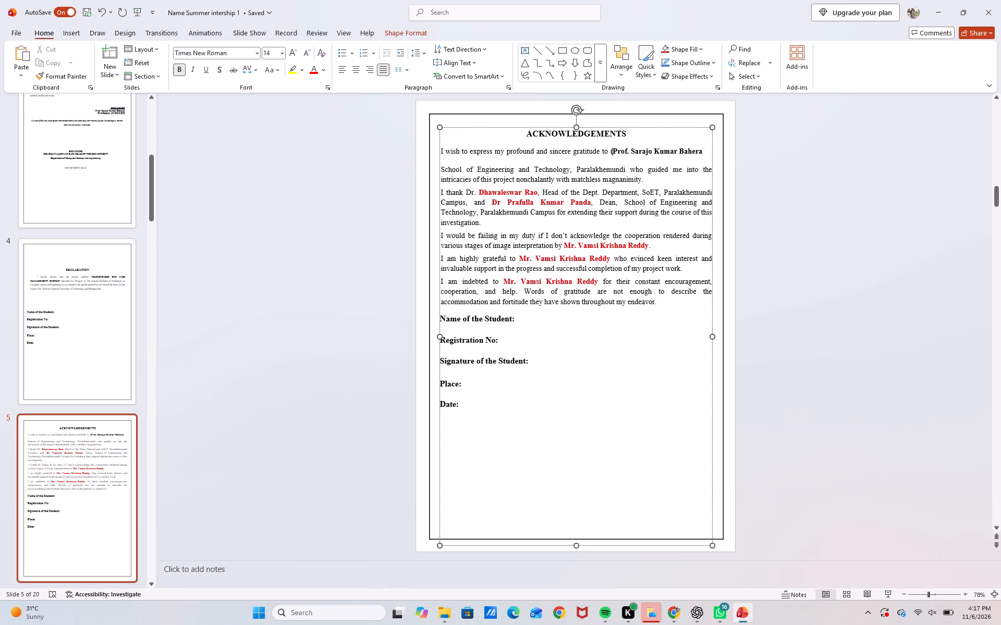
pyautogui.press('BackSpace')
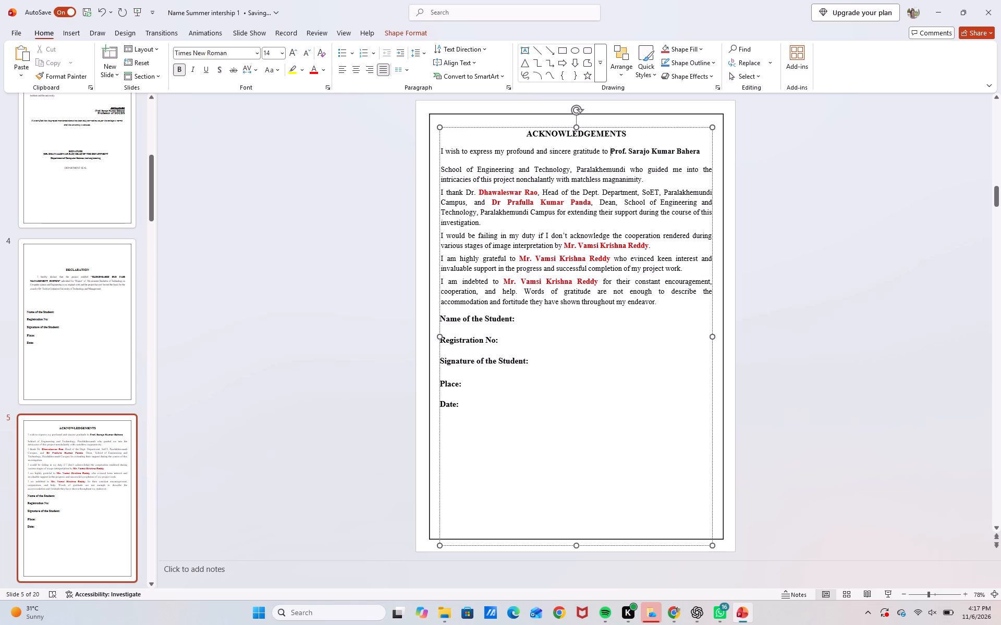
# Set the font color of the professor's title and name in the first Acknowledgements paragraph to red.
pyautogui.click(702, 144)
pyautogui.moveTo(702, 154); pyautogui.dragTo(676, 150)
pyautogui.moveTo(676, 150); pyautogui.dragTo(611, 153)
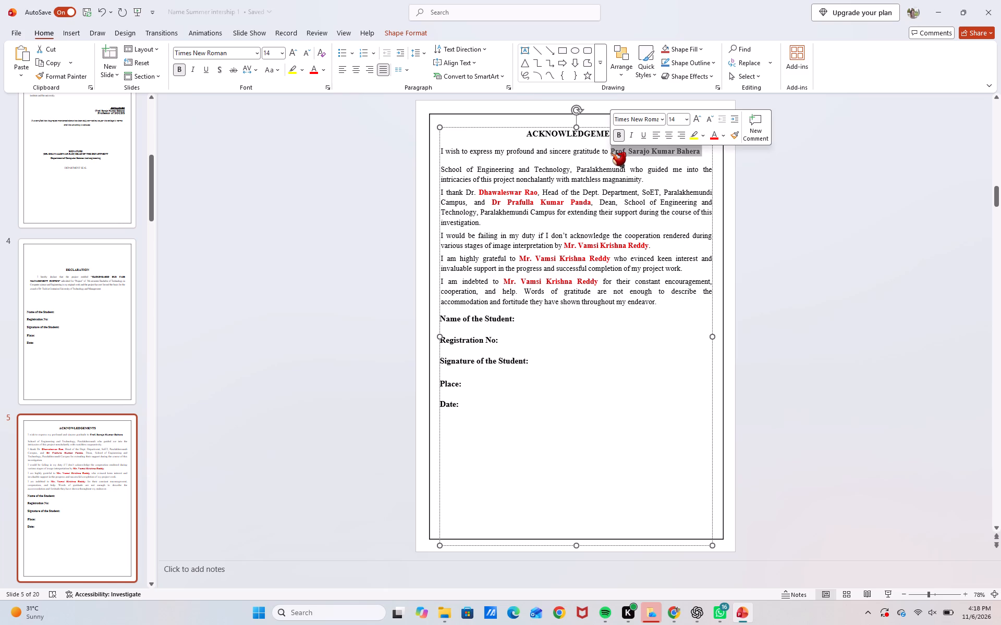
pyautogui.click(723, 140)
pyautogui.click(731, 291)
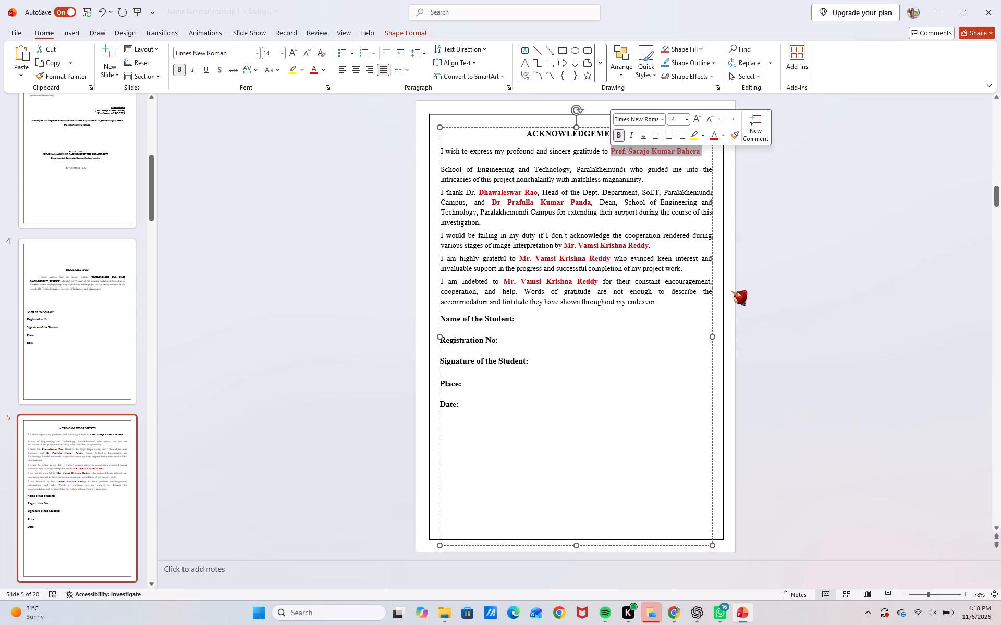
# Replace the red name after "I am highly grateful to" with the professor's title and name copied from the first Acknowledgements paragraph.
pyautogui.click(621, 364)
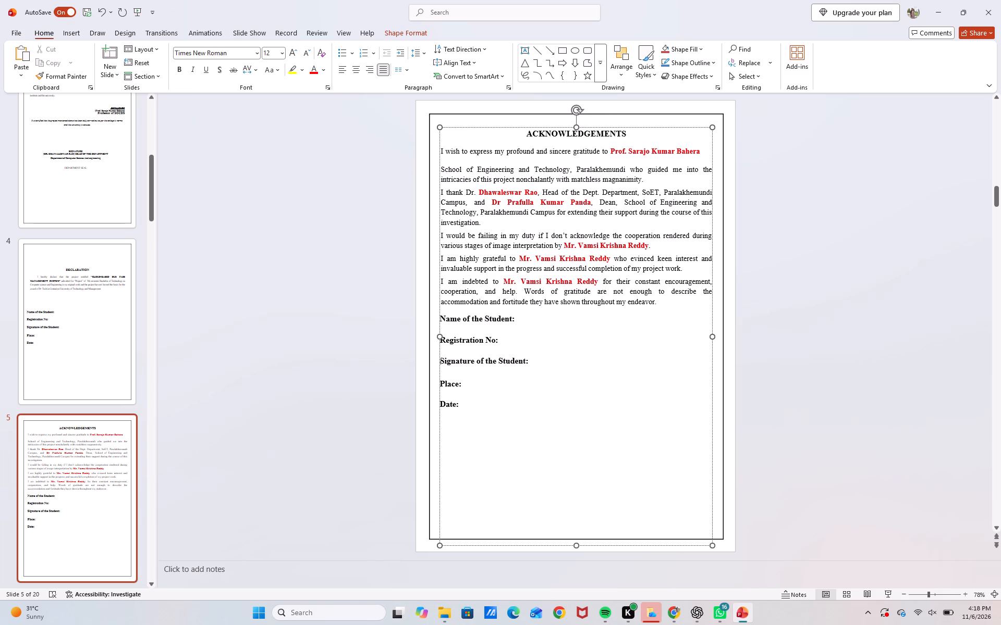
pyautogui.moveTo(518, 258); pyautogui.dragTo(586, 256)
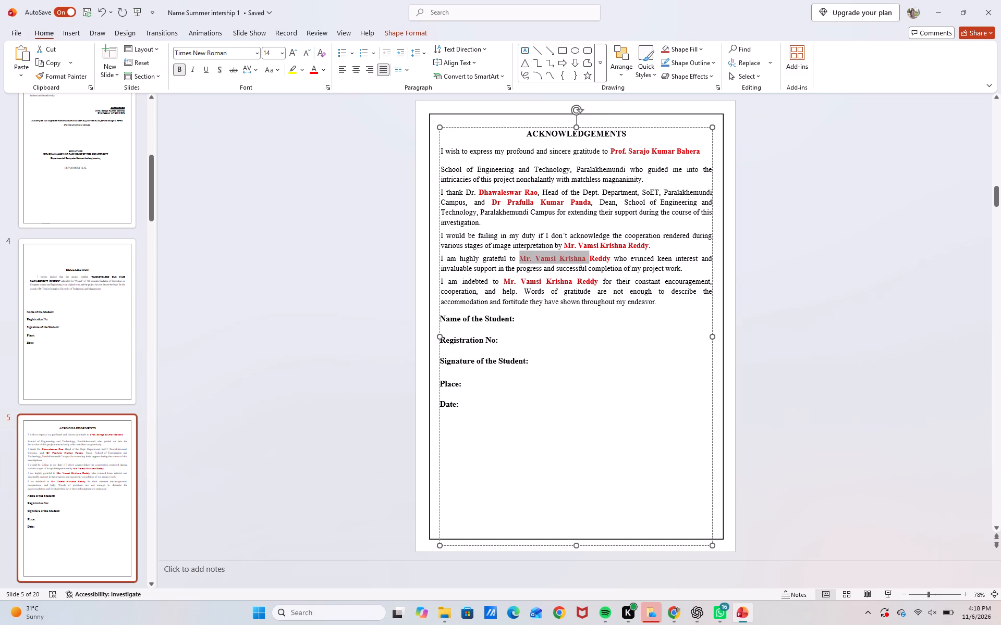
pyautogui.moveTo(586, 256); pyautogui.dragTo(609, 252)
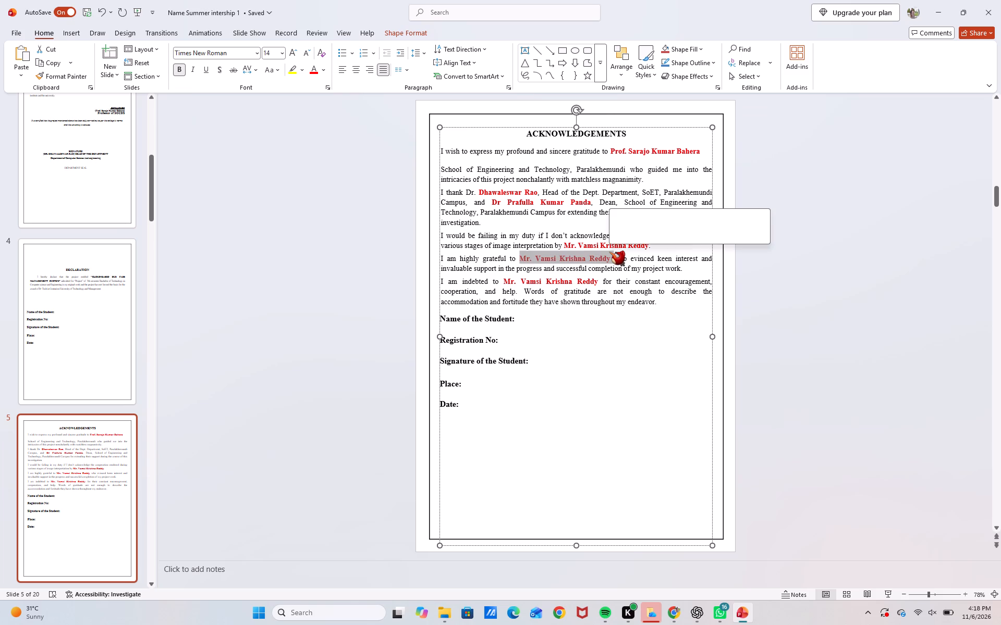
pyautogui.press('BackSpace')
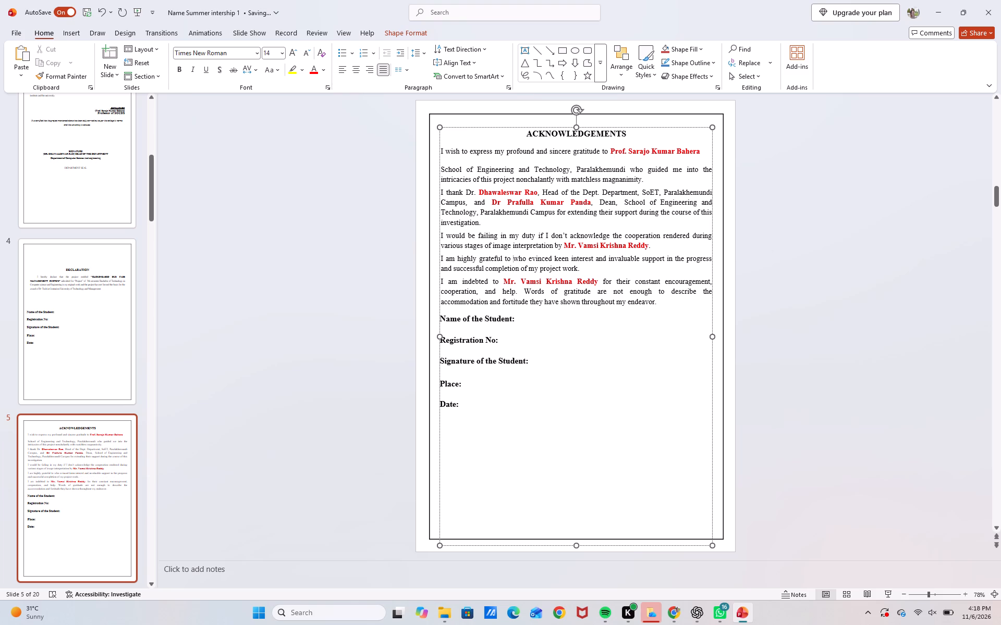
pyautogui.moveTo(612, 152); pyautogui.dragTo(692, 155)
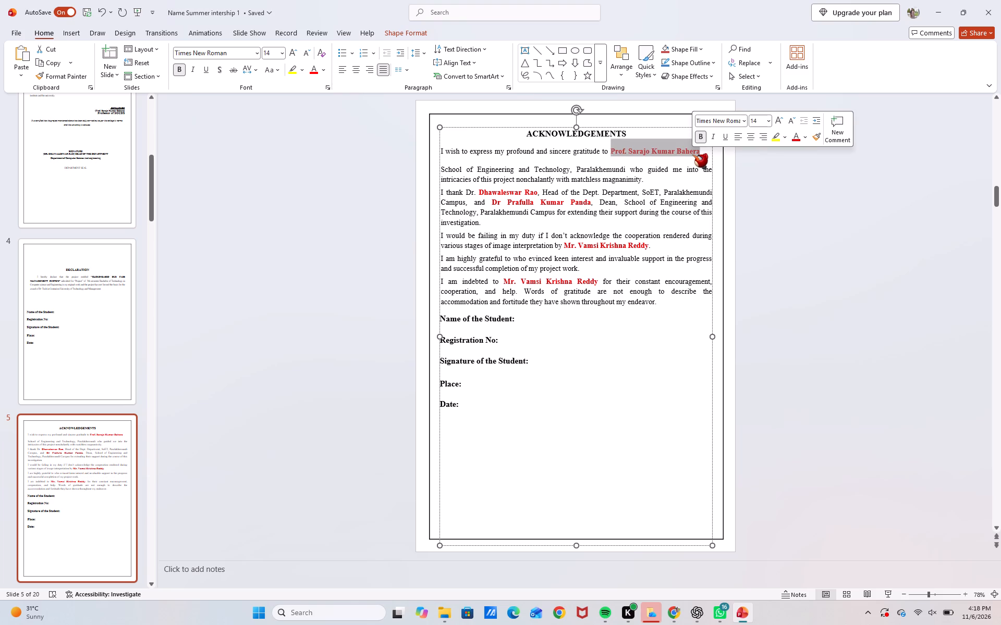
pyautogui.hotkey('ctrl', 'c')
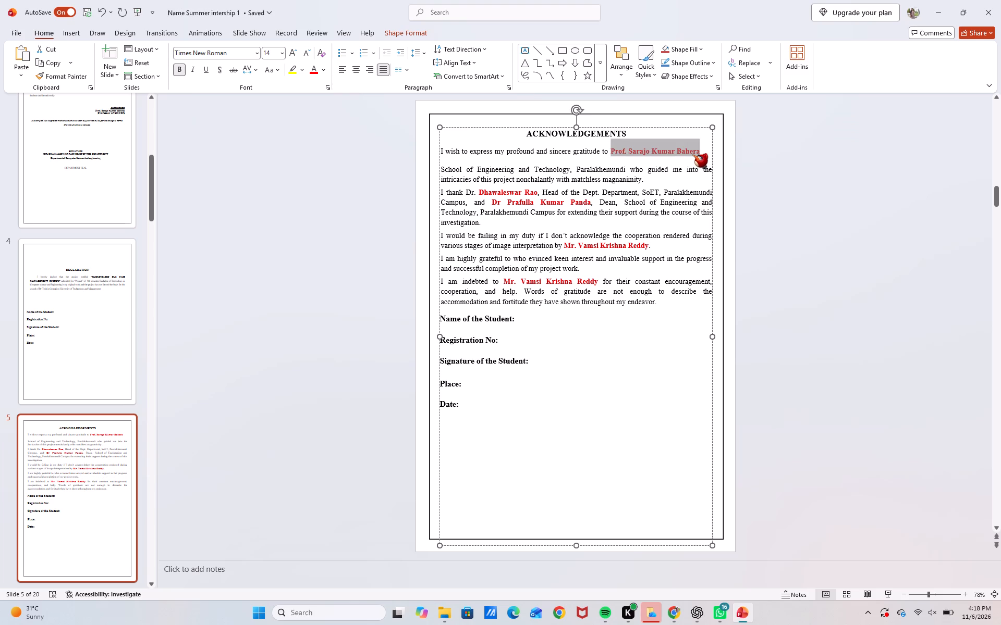
pyautogui.click(512, 260)
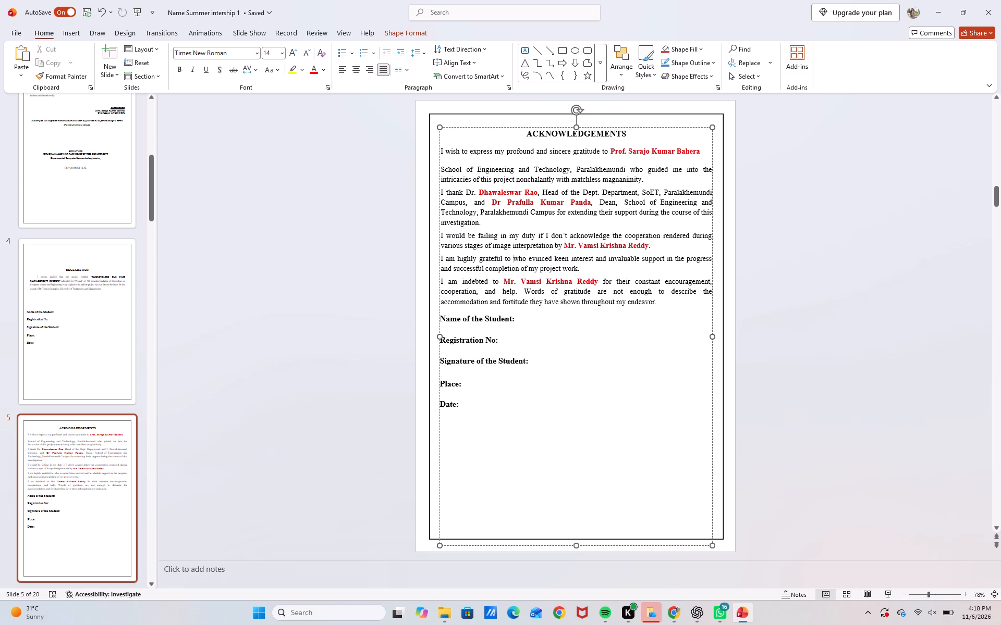
pyautogui.hotkey('ctrl', 'v')
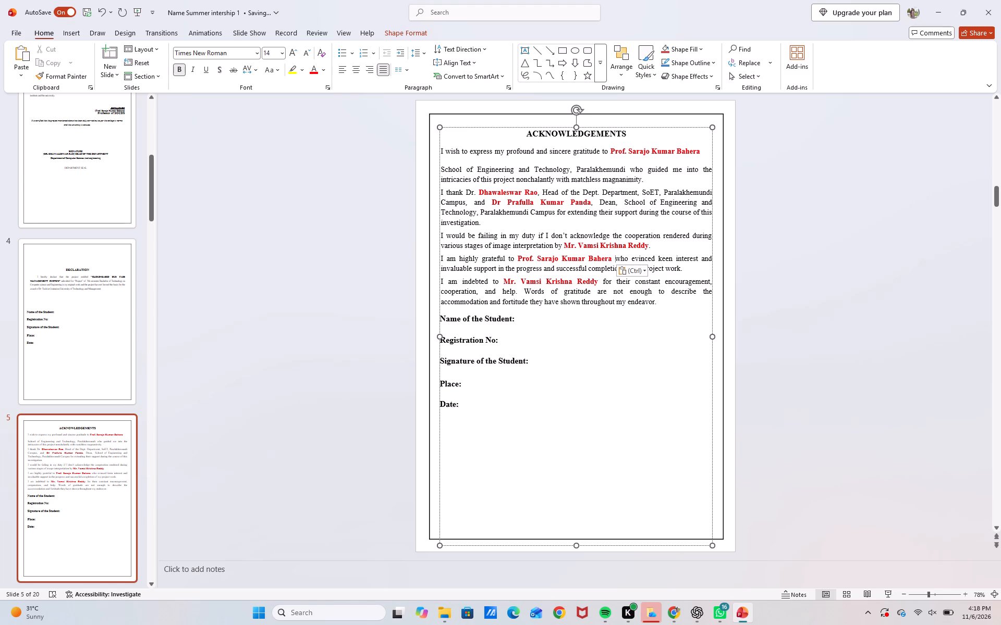
# Replace the red name after "I am indebted to" with the professor's title and name from the first Acknowledgements paragraph.
pyautogui.moveTo(502, 280); pyautogui.dragTo(593, 282)
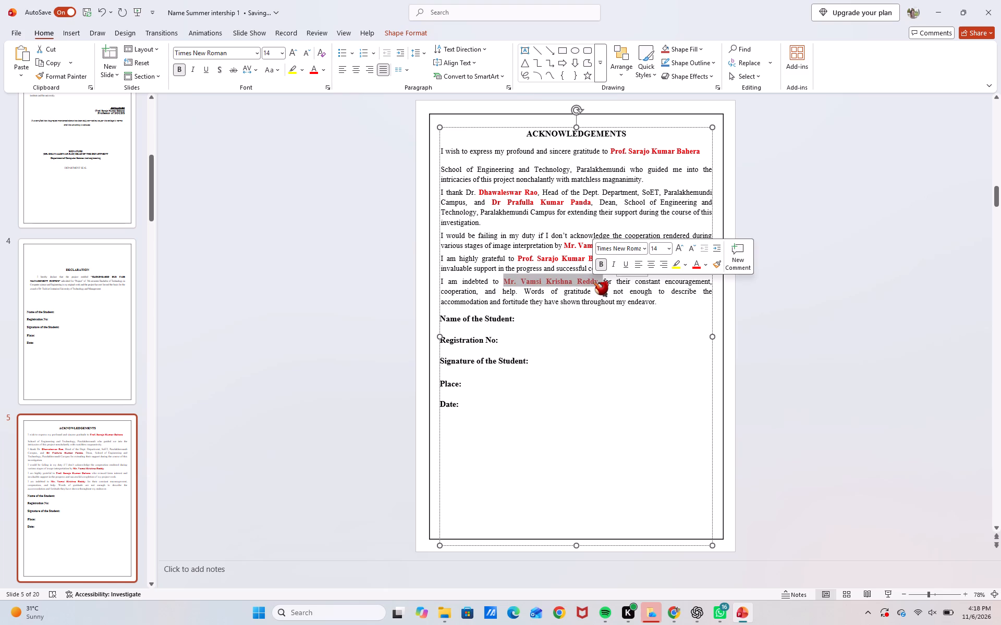
pyautogui.press('BackSpace')
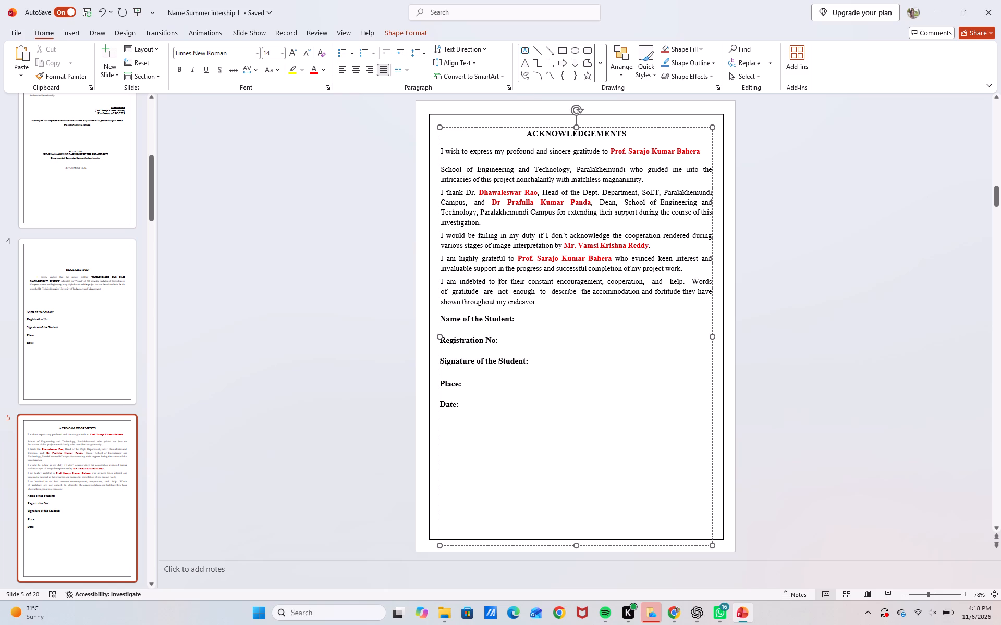
pyautogui.moveTo(611, 153); pyautogui.dragTo(617, 154)
pyautogui.moveTo(617, 154); pyautogui.dragTo(696, 158)
pyautogui.click(696, 158)
pyautogui.moveTo(707, 151); pyautogui.dragTo(624, 152)
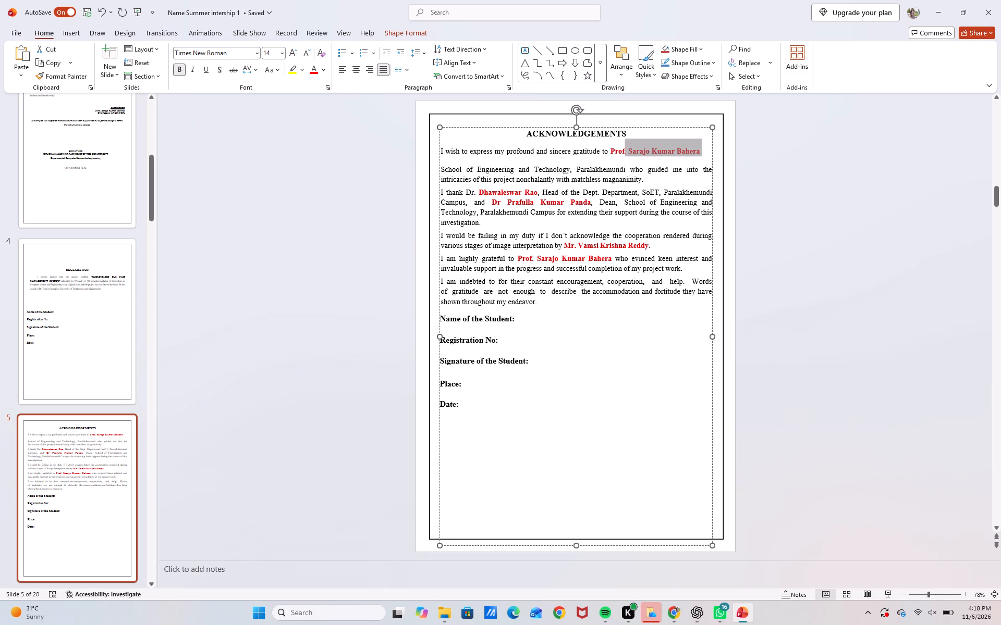
# Copy the red professor's name from the first Acknowledgements paragraph into the last paragraph after "I am indebted to", preceded by a space.
pyautogui.moveTo(624, 152); pyautogui.dragTo(614, 152)
pyautogui.hotkey('ctrl', 'c')
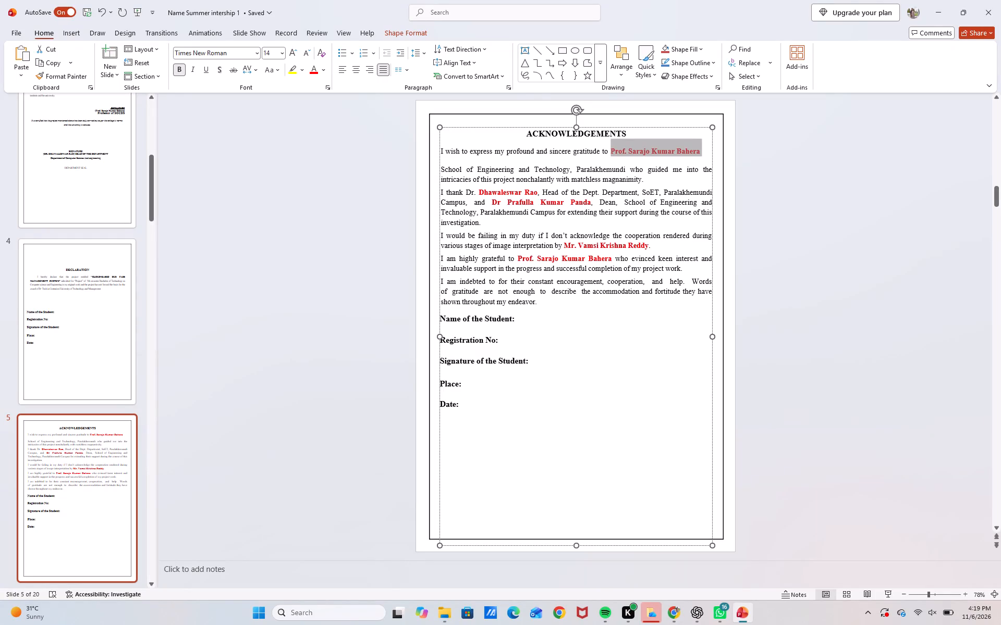
pyautogui.click(494, 282)
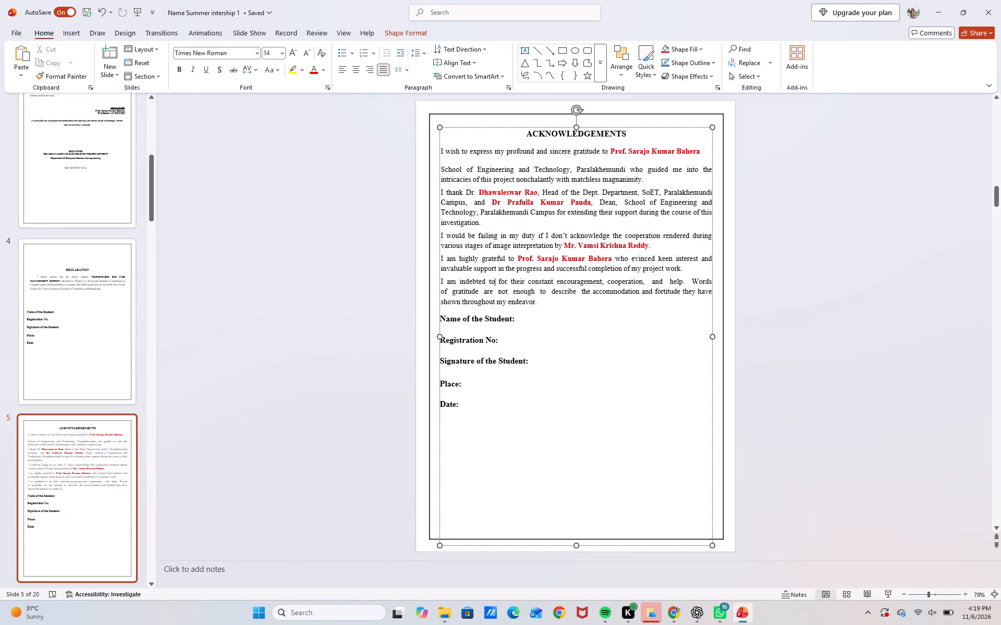
pyautogui.press('space')
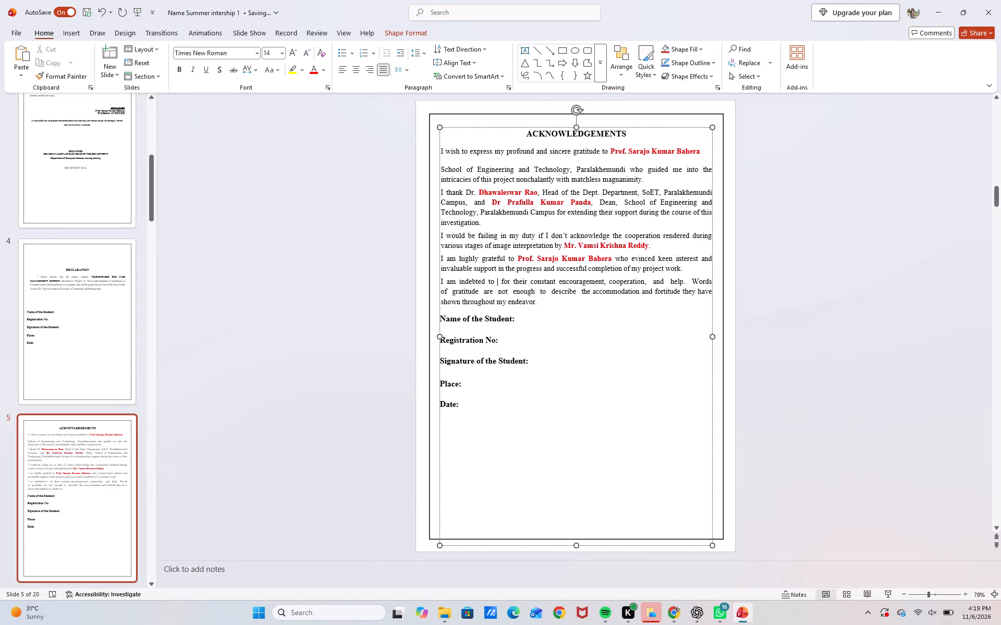
pyautogui.hotkey('ctrl', 'v')
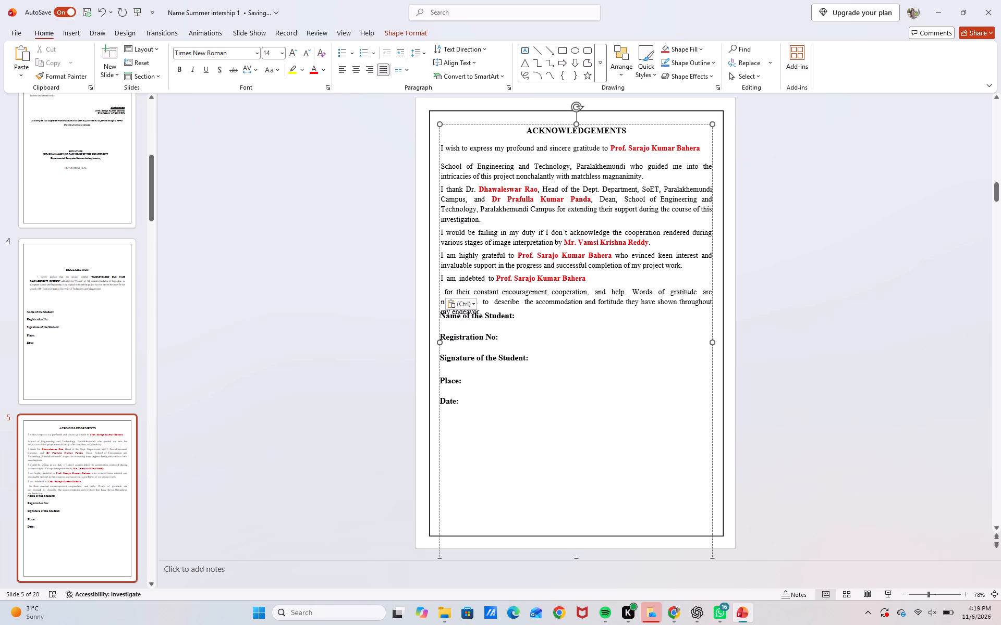
# Delete the red guide's name after "stages of image interpretation by" in the Acknowledgements paragraph beginning "I would be failing in my duty".
pyautogui.moveTo(657, 241); pyautogui.dragTo(631, 241)
pyautogui.moveTo(631, 241); pyautogui.dragTo(568, 238)
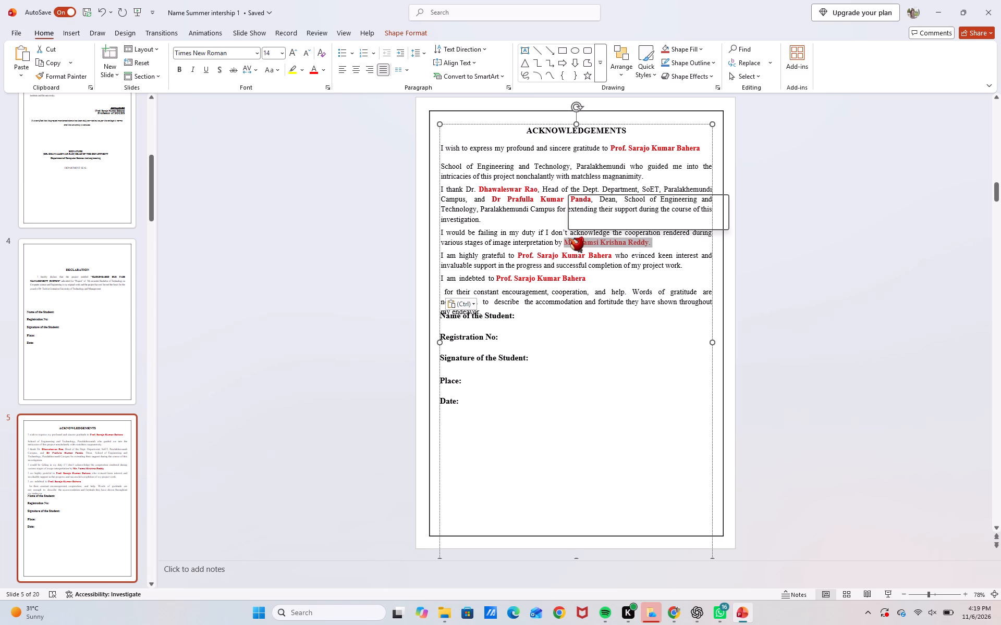
pyautogui.press('BackSpace')
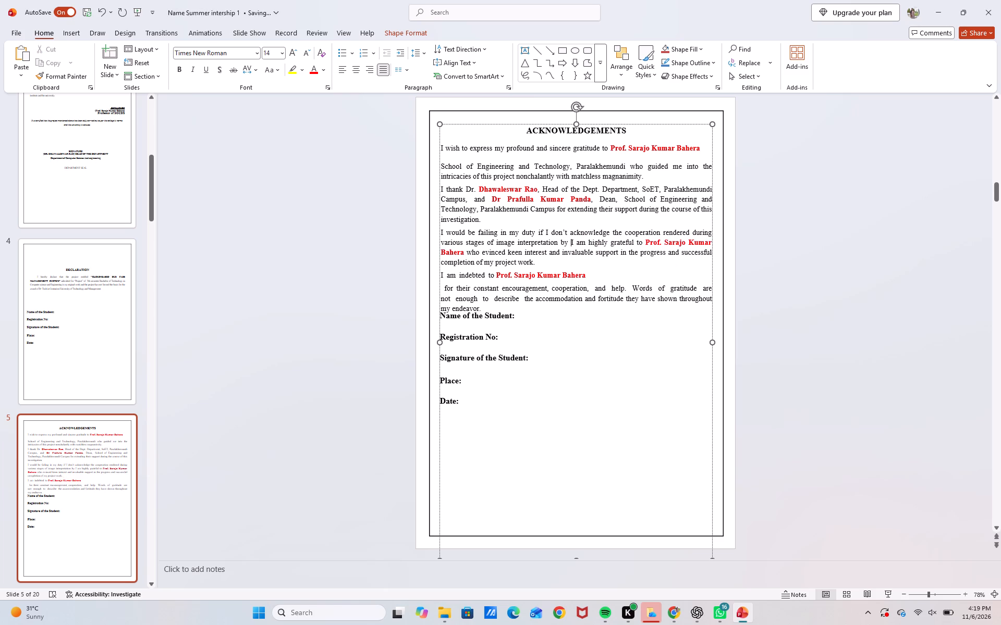
# Copy the red professor's name from the first Acknowledgements paragraph to after "stages of image interpretation by", preceded by a space.
pyautogui.moveTo(703, 146); pyautogui.dragTo(614, 145)
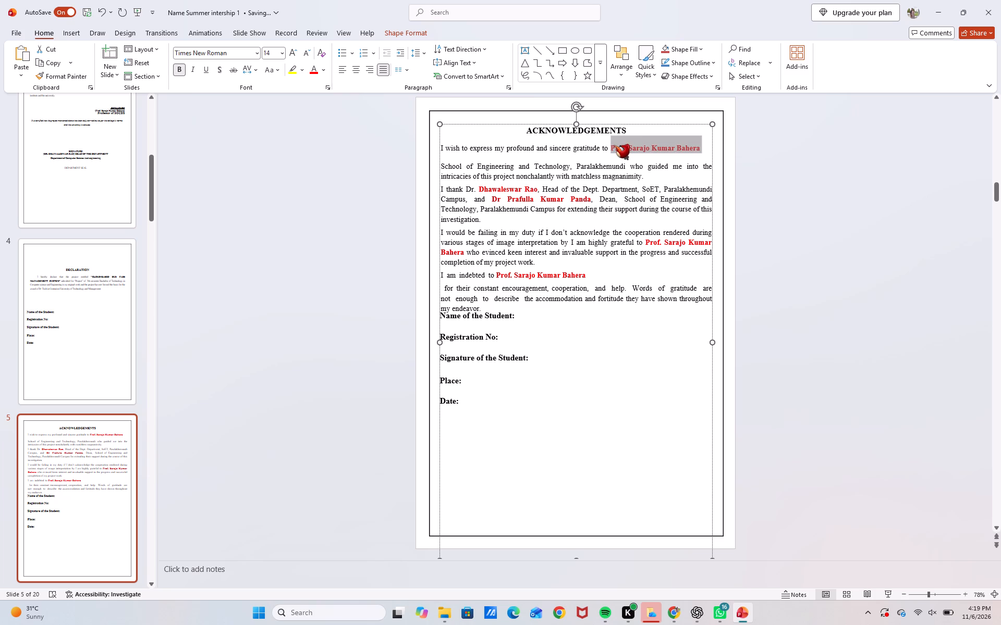
pyautogui.hotkey('ctrl', 'c')
pyautogui.click(561, 243)
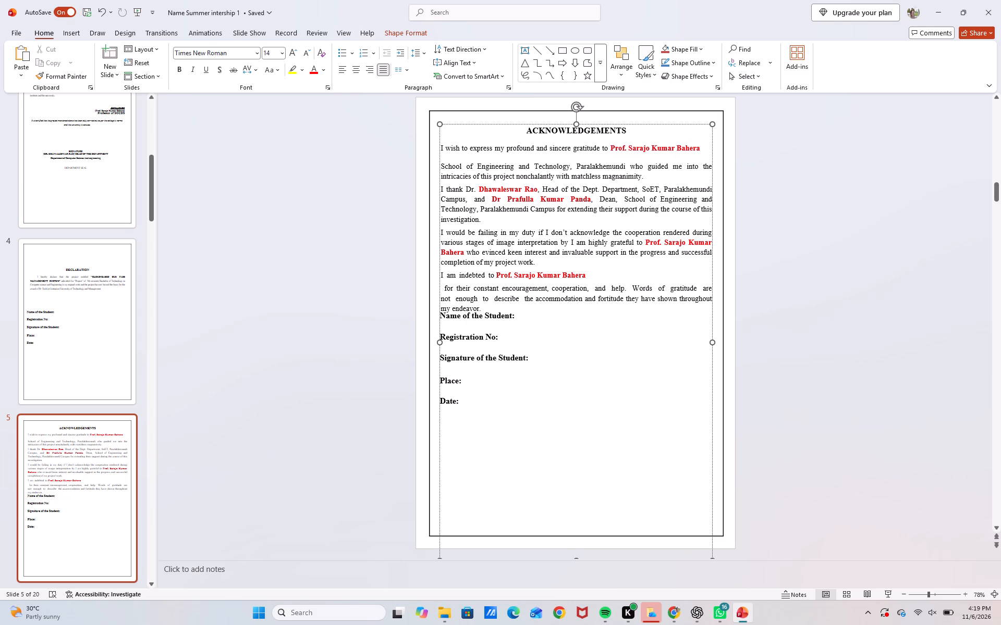
pyautogui.press('Right')
pyautogui.press('Right')
pyautogui.press('space')
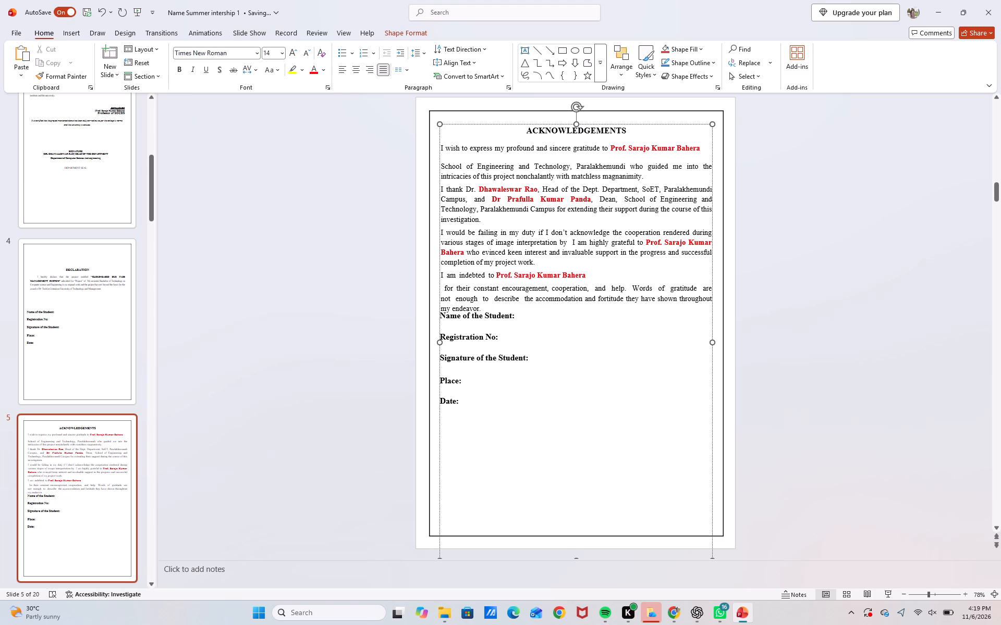
pyautogui.hotkey('ctrl', 'v')
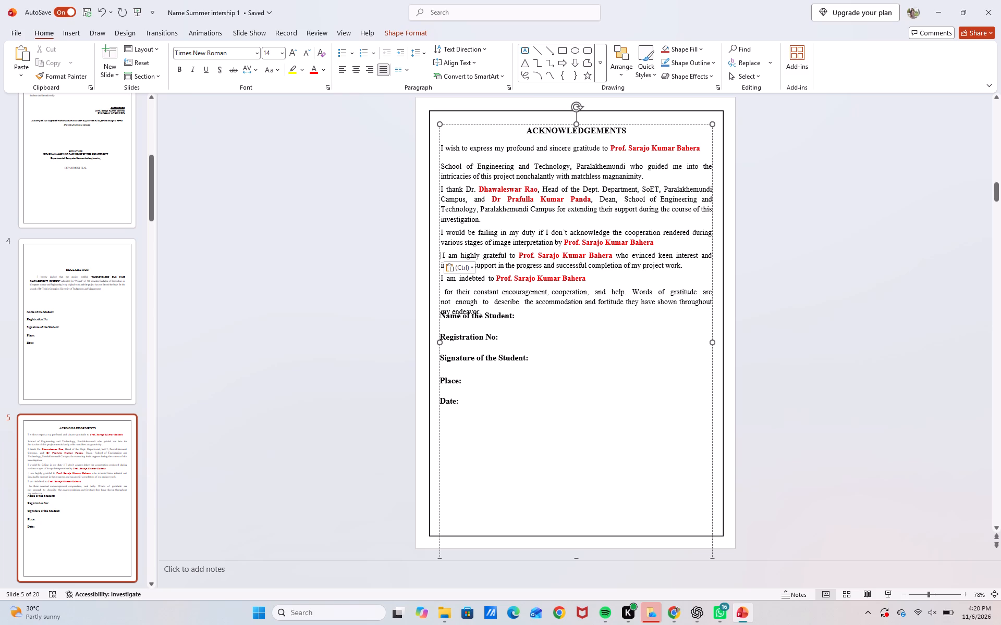
# Move the Acknowledgements text box up to the top of the page border so its last line clears "Name of the Student:".
pyautogui.click(520, 126)
pyautogui.moveTo(512, 123); pyautogui.dragTo(511, 120)
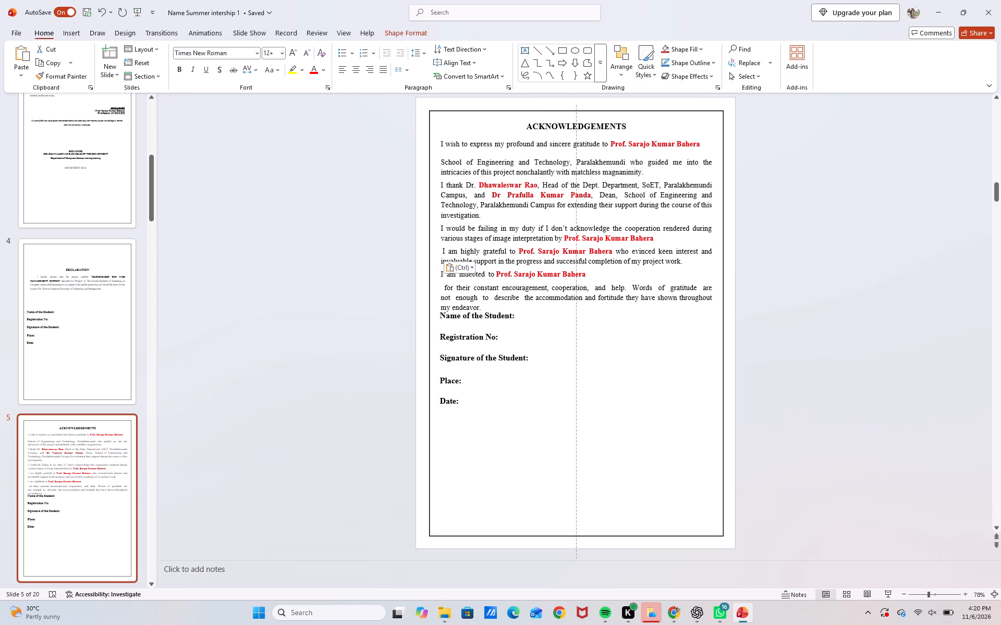
pyautogui.moveTo(511, 120); pyautogui.dragTo(511, 114)
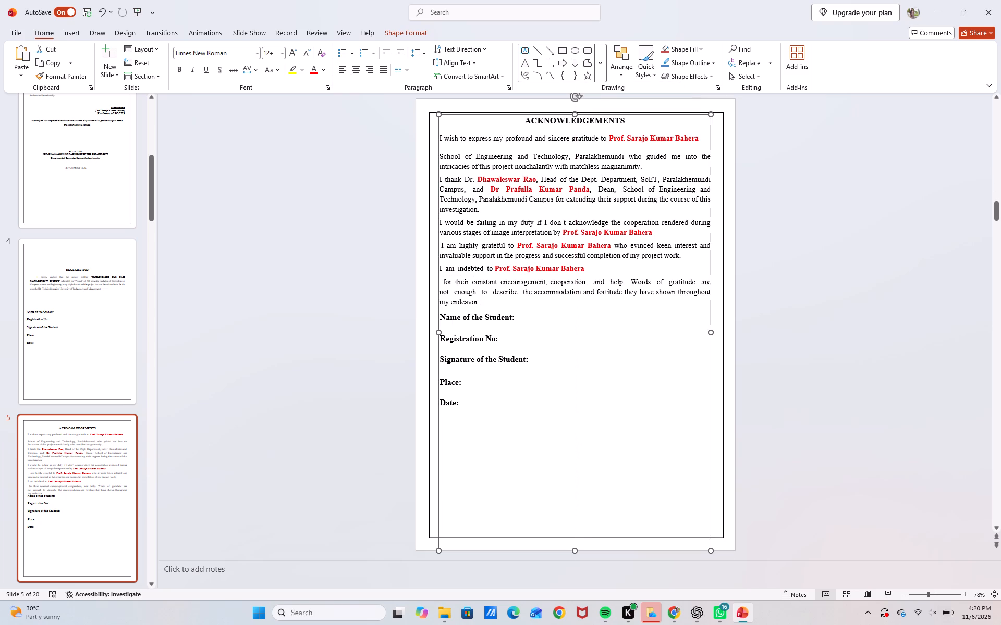
pyautogui.click(389, 198)
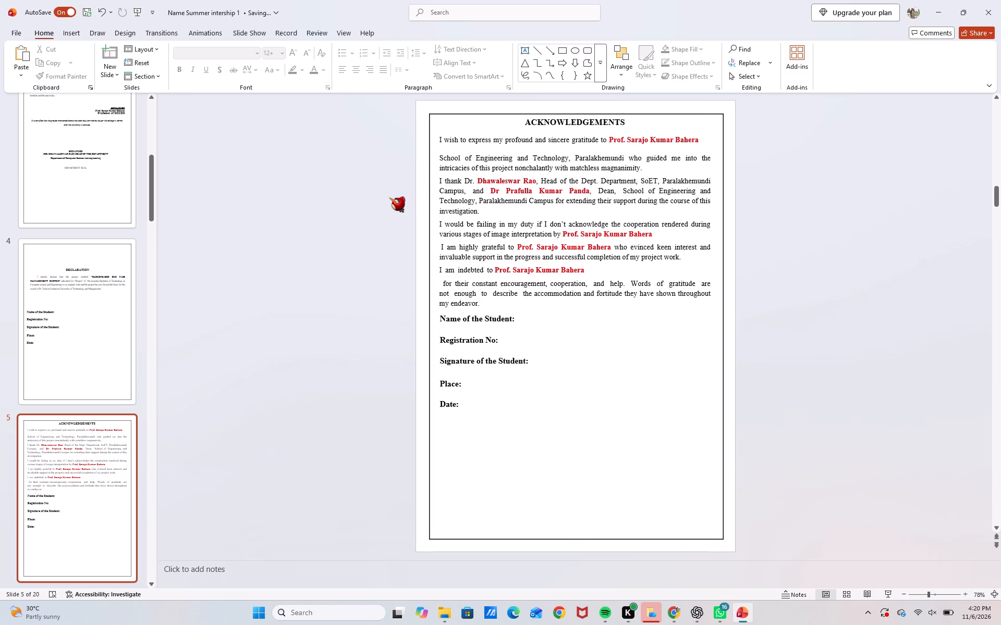
pyautogui.click(486, 131)
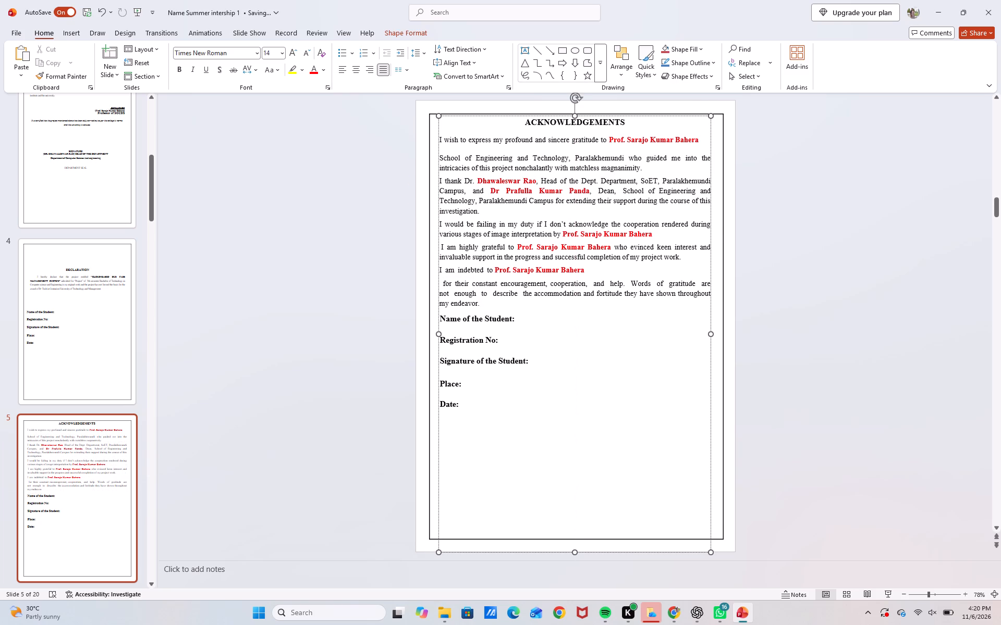
pyautogui.click(497, 115)
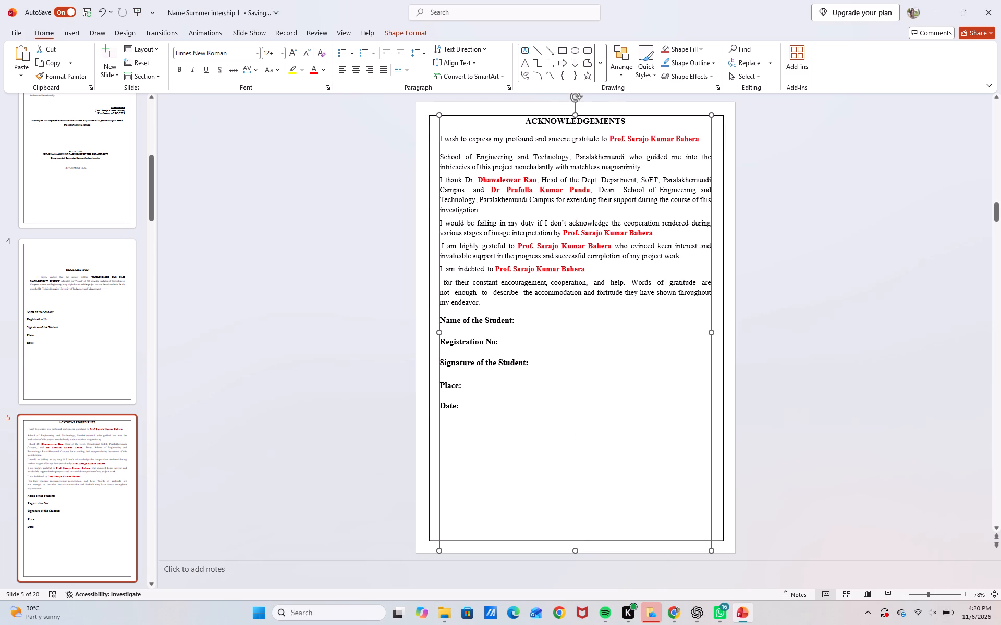
pyautogui.click(418, 165)
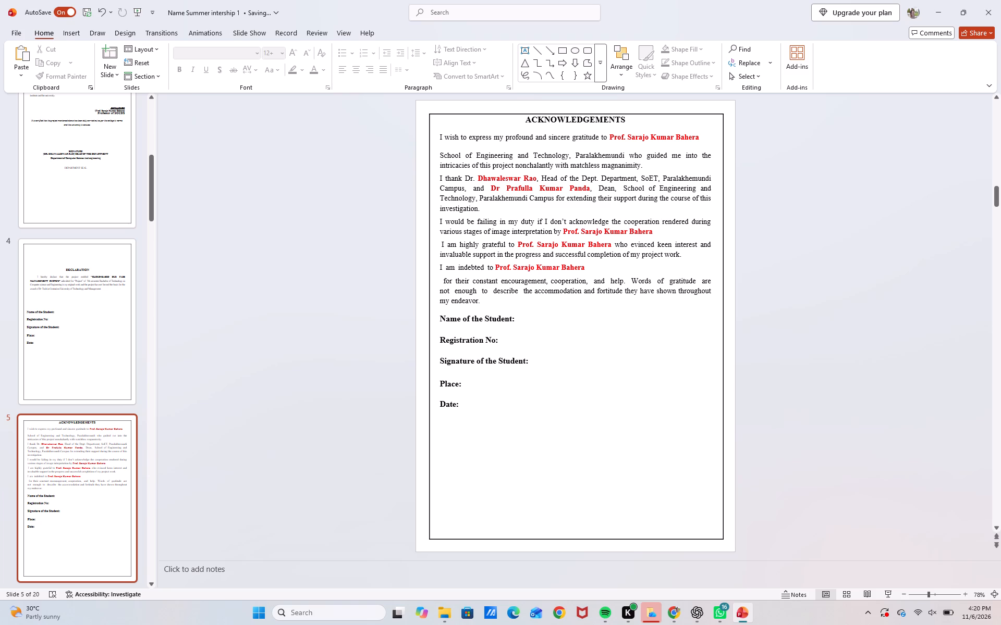
pyautogui.click(797, 306)
# Review the remaining slides from the Abstract and Table of Contents through to the References on slide 20.
pyautogui.scroll(-1, 72, 486)
pyautogui.click(67, 445)
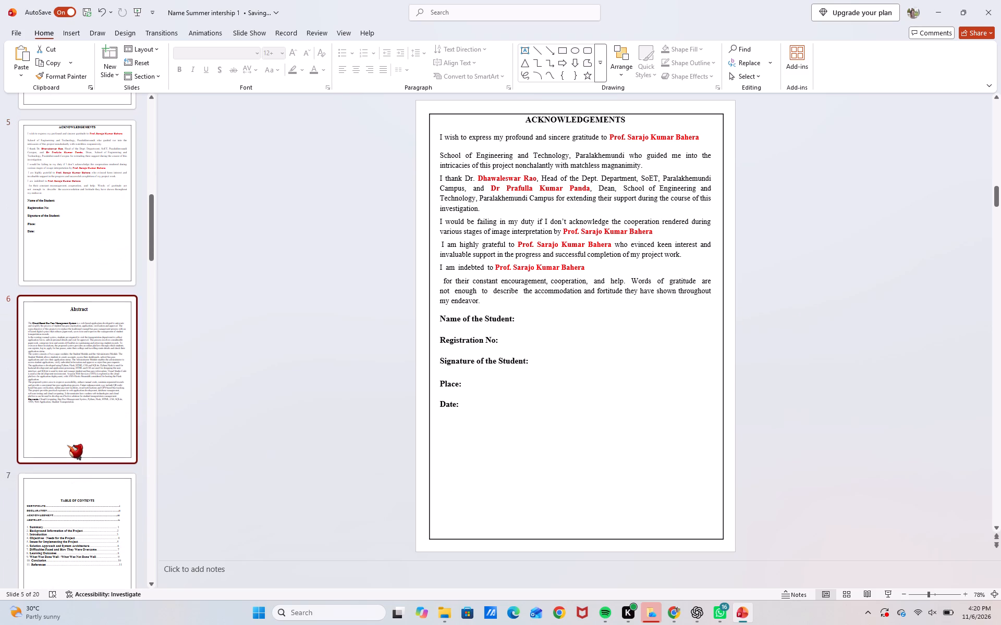
pyautogui.click(91, 542)
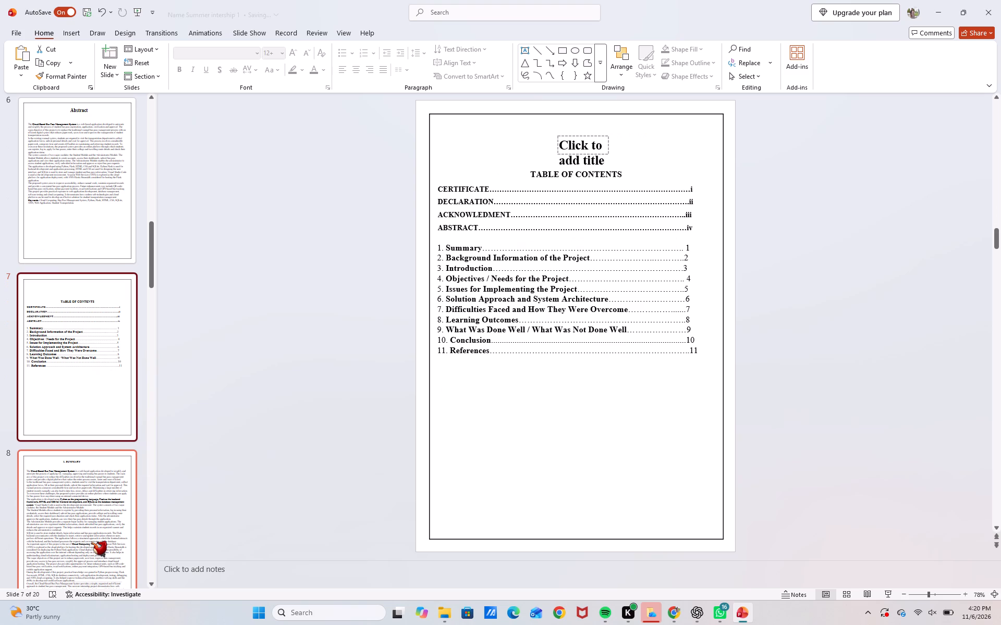
pyautogui.scroll(-1, 91, 542)
pyautogui.scroll(-1, 117, 446)
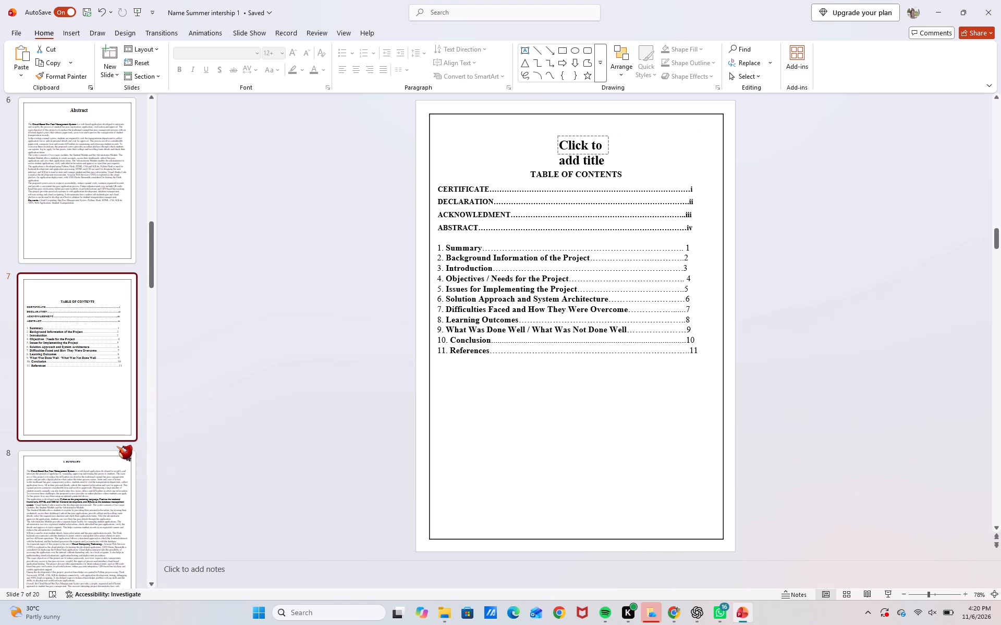
pyautogui.scroll(-1, 117, 446)
pyautogui.click(117, 446)
pyautogui.scroll(-2, 117, 446)
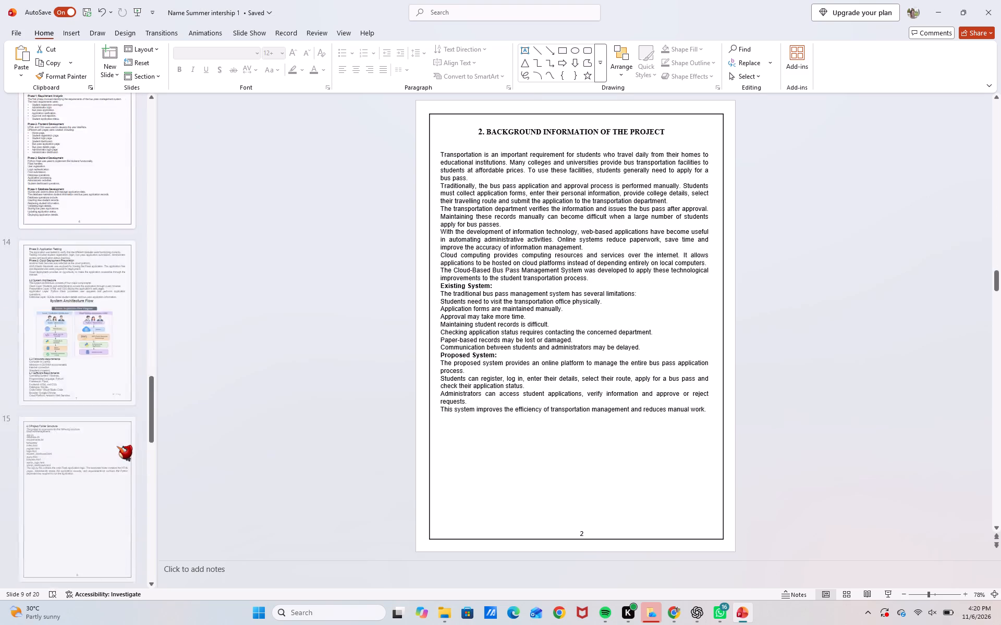
pyautogui.scroll(-2, 117, 446)
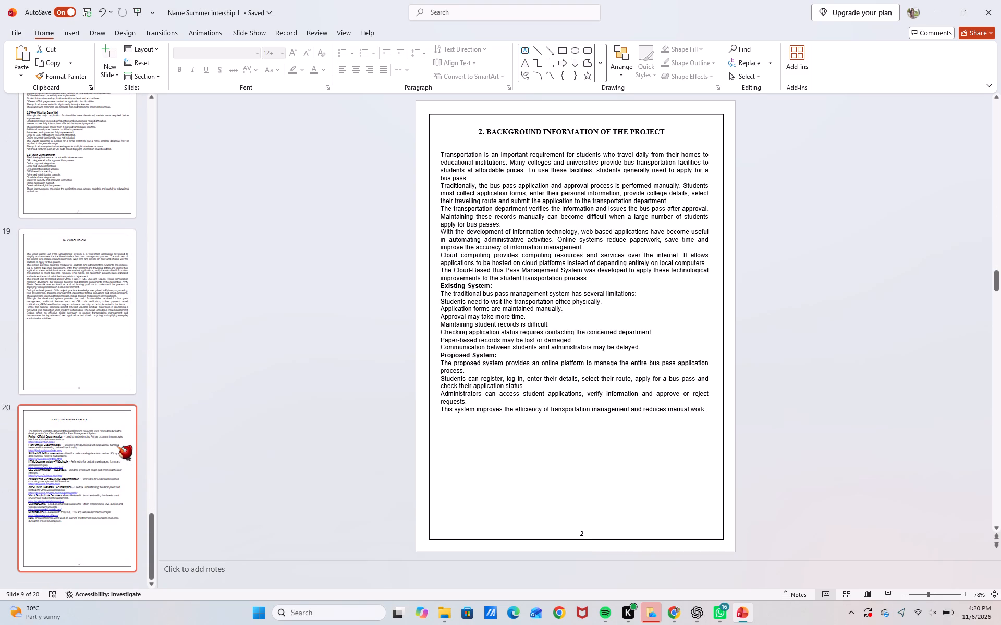
pyautogui.click(117, 446)
pyautogui.scroll(-1, 117, 446)
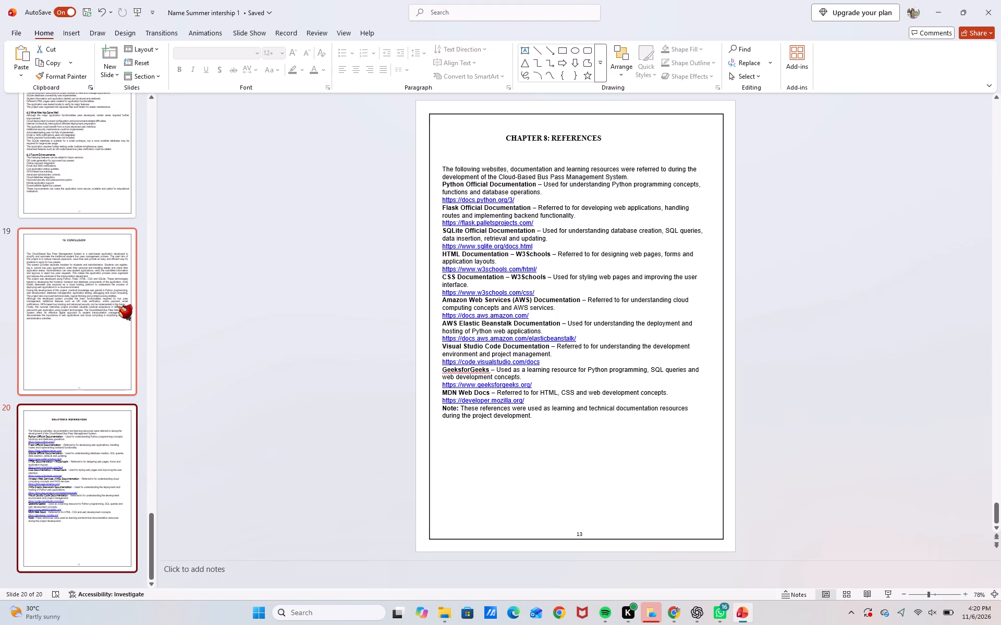
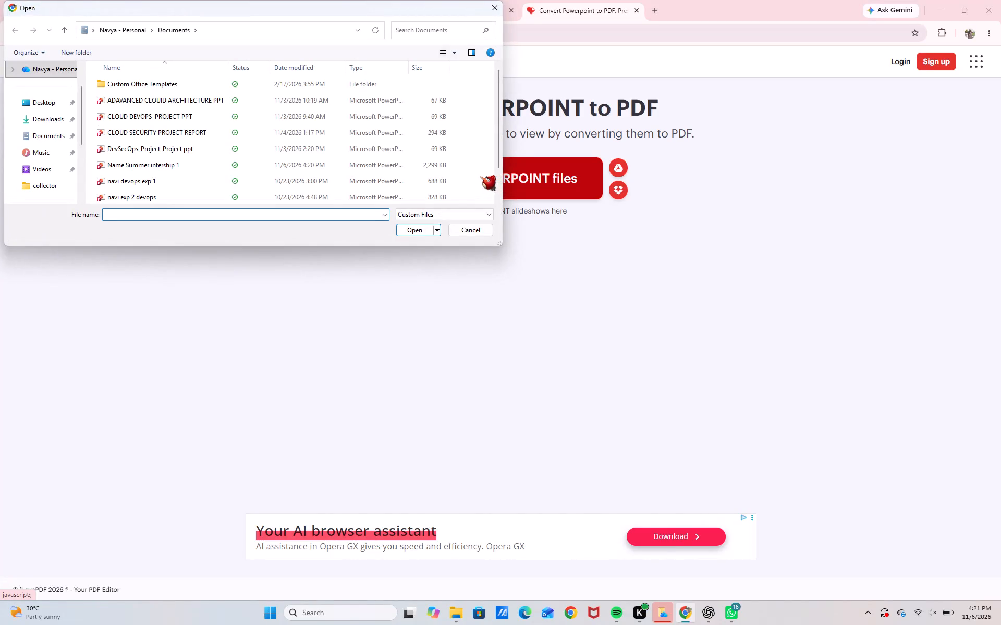
pyautogui.click(212, 171)
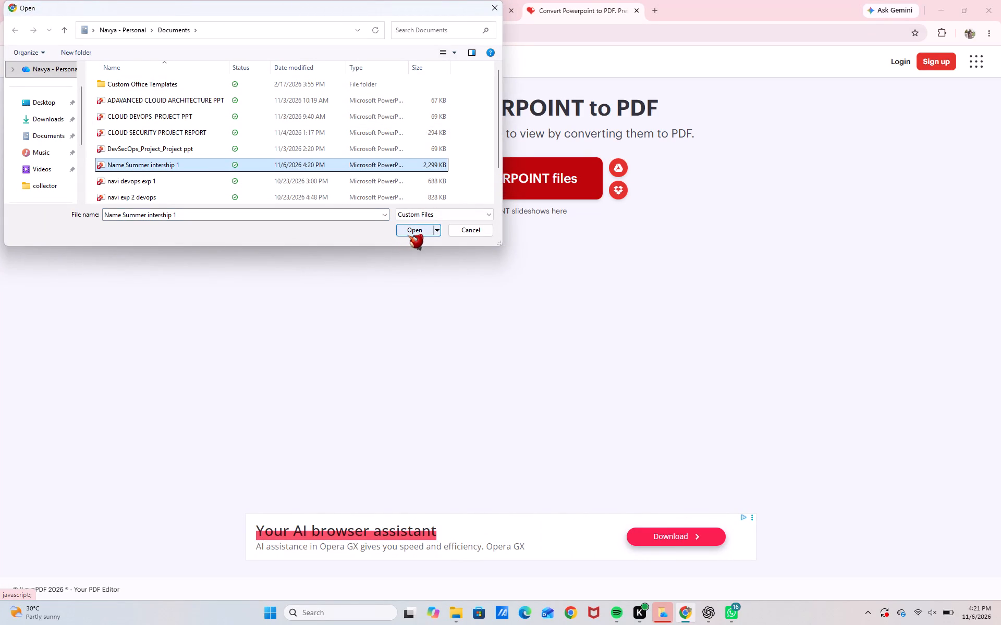
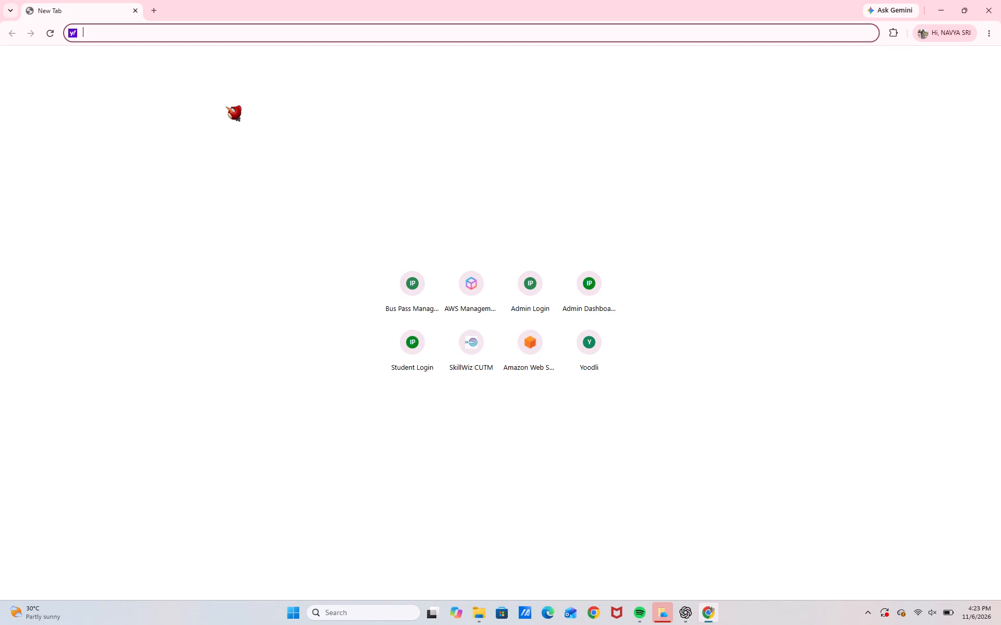
pyautogui.write('i love')
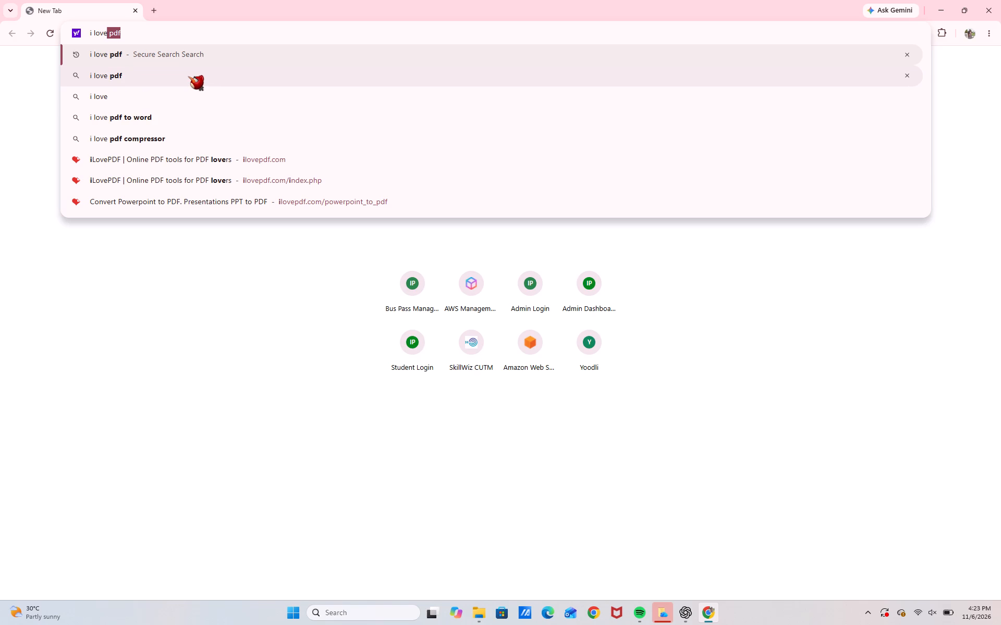
pyautogui.doubleClick(101, 78)
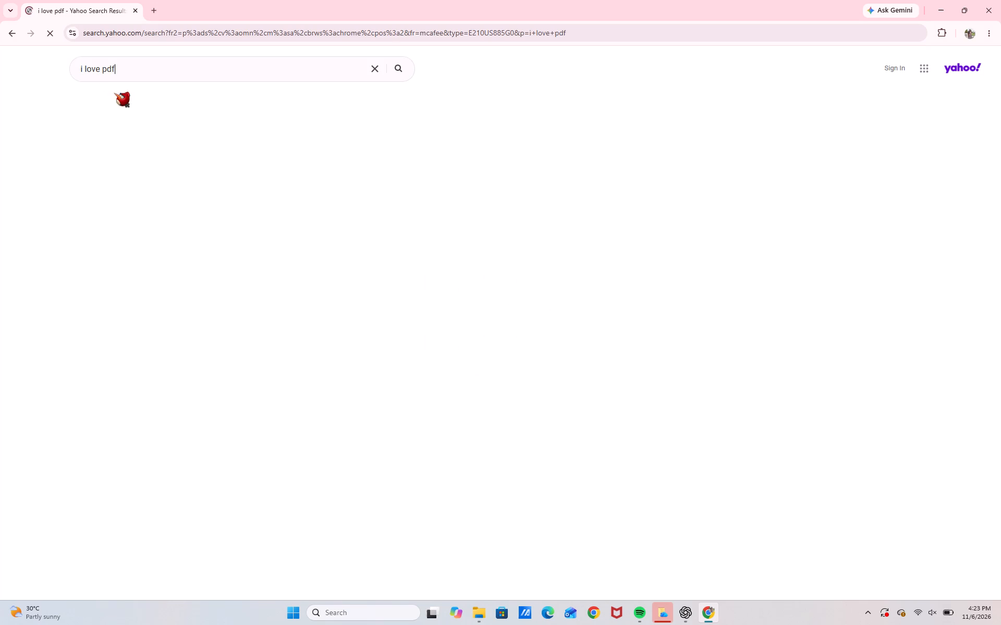
pyautogui.doubleClick(117, 149)
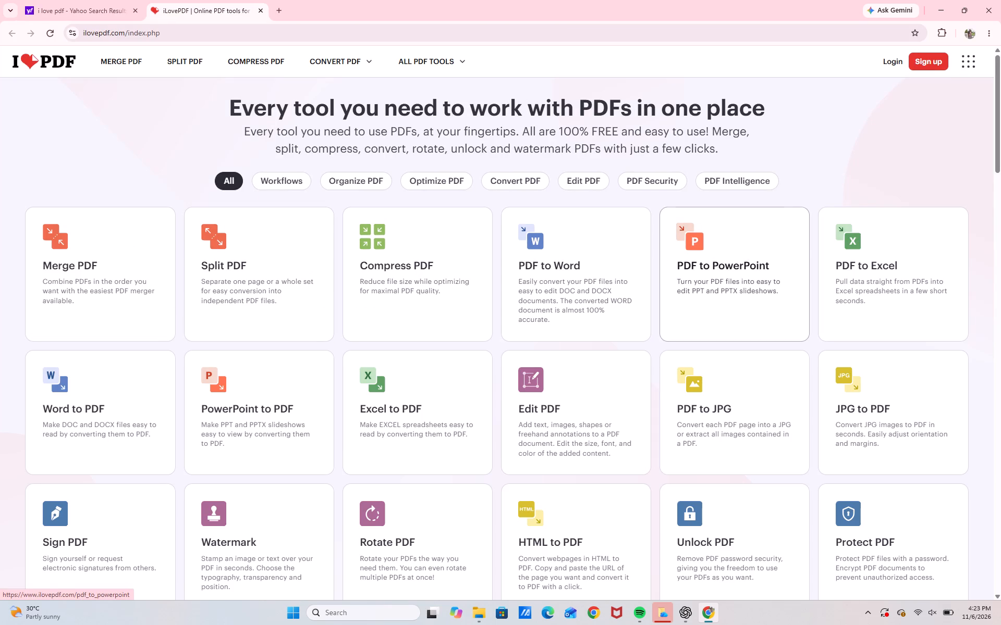
pyautogui.doubleClick(236, 422)
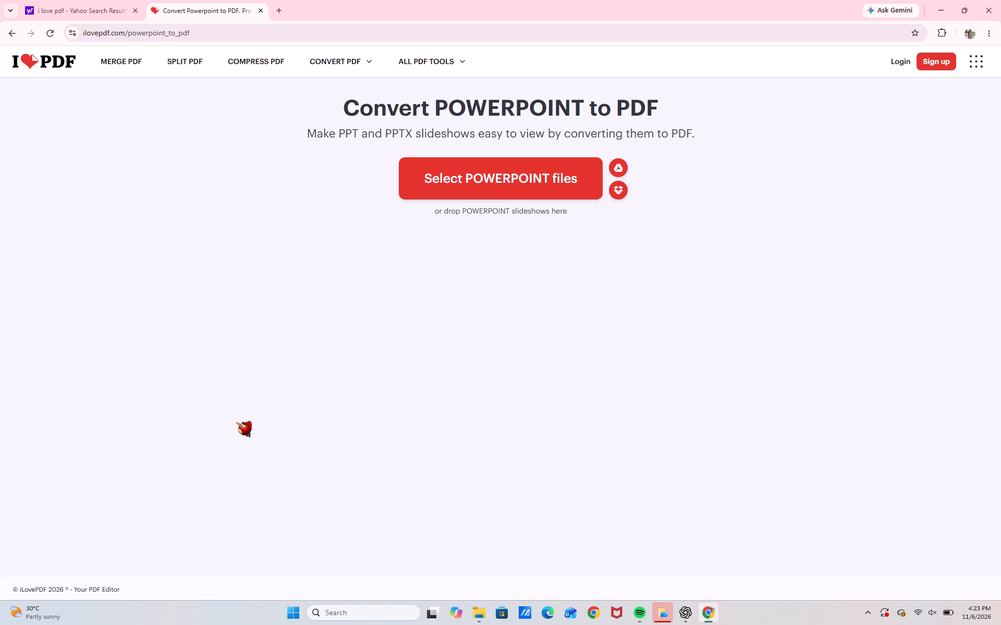
# Convert the presentation Name Summer intership 1 from the Documents folder to PDF and download the converted file.
pyautogui.doubleClick(454, 192)
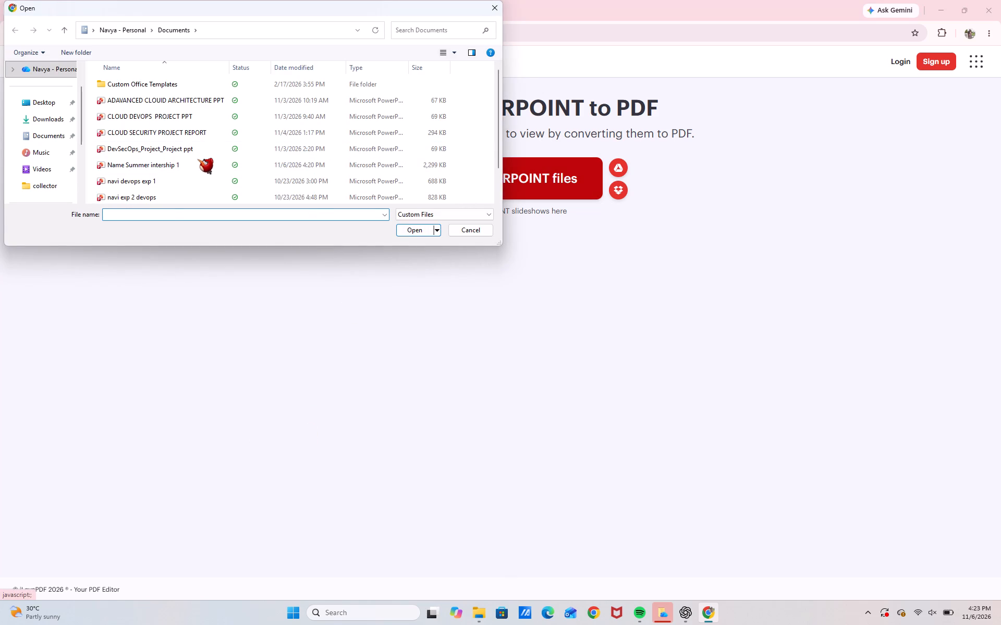
pyautogui.click(198, 160)
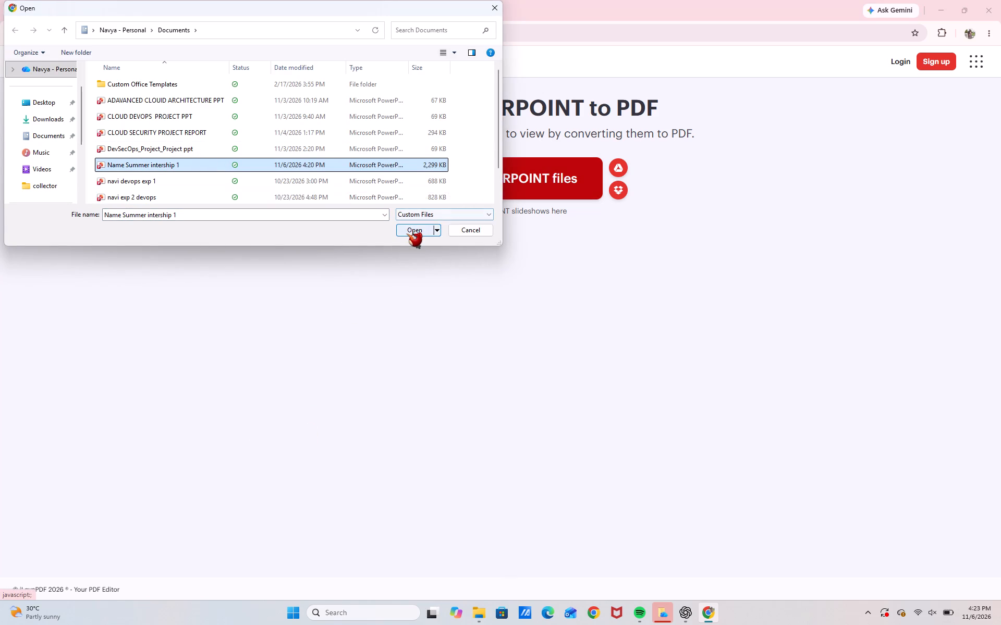
pyautogui.click(407, 234)
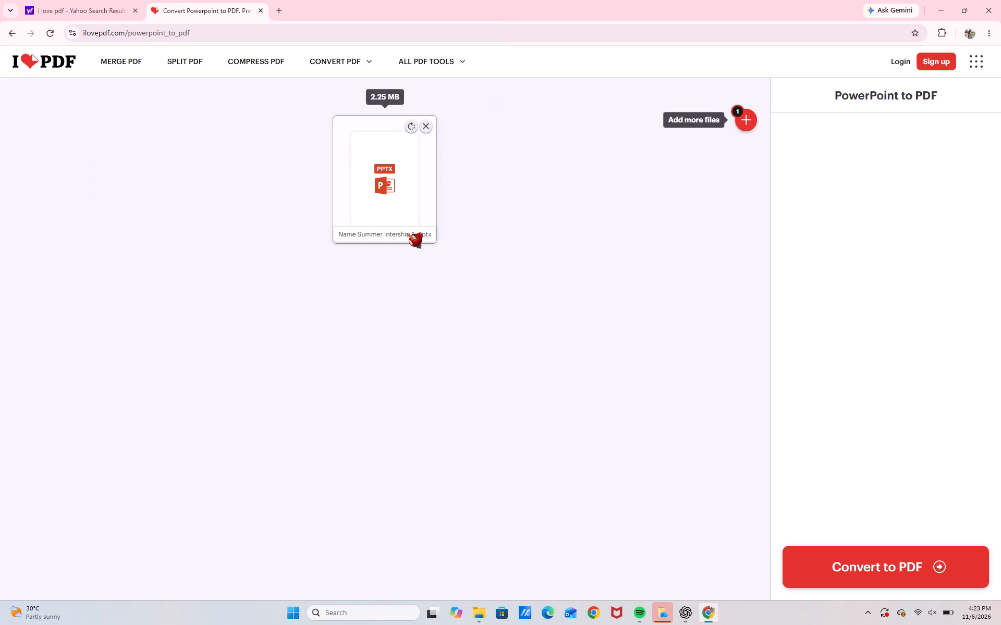
pyautogui.doubleClick(812, 554)
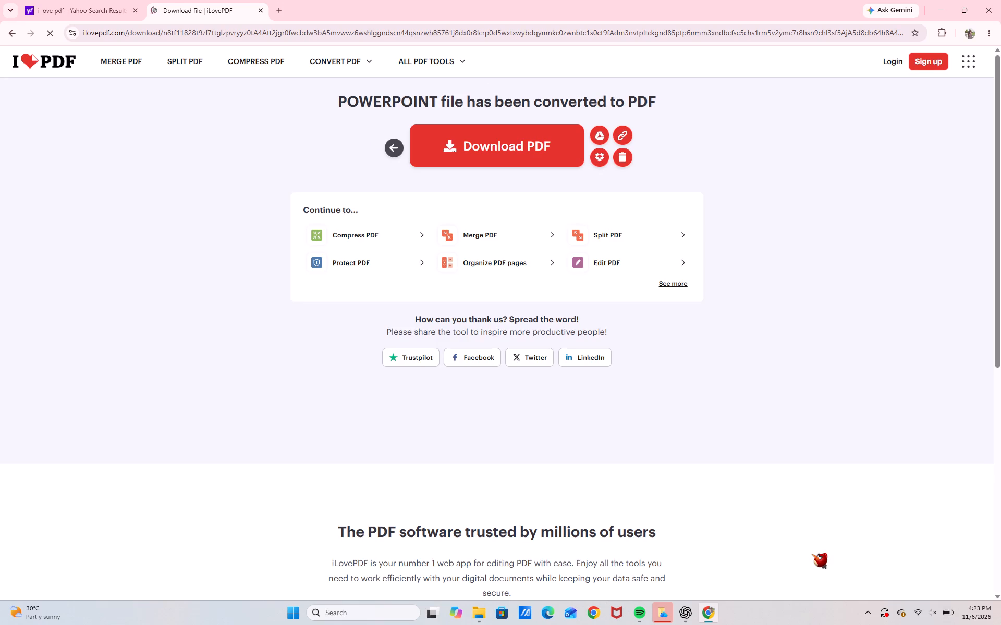
pyautogui.click(534, 154)
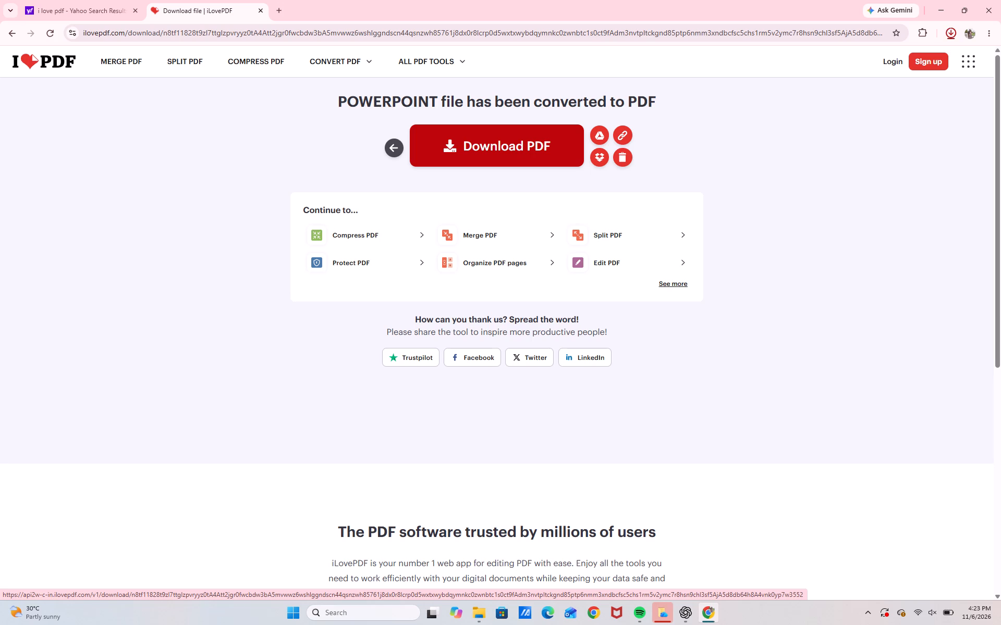
# Download the converted PDF of the presentation again from iLovePDF.
pyautogui.click(534, 154)
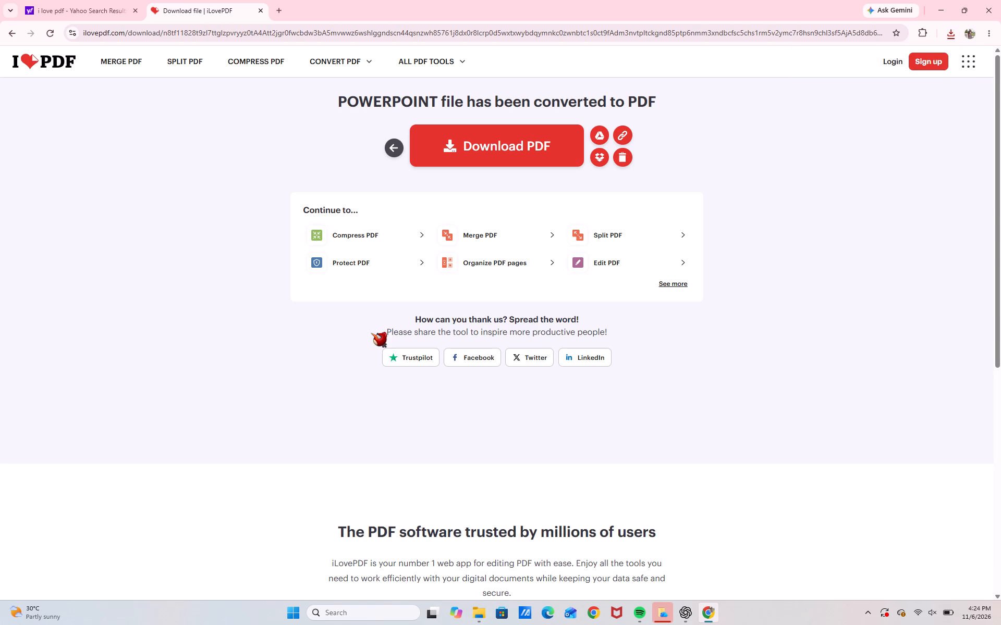
pyautogui.click(371, 333)
# Bring up the Windows list of pinned and installed apps.
pyautogui.click(299, 613)
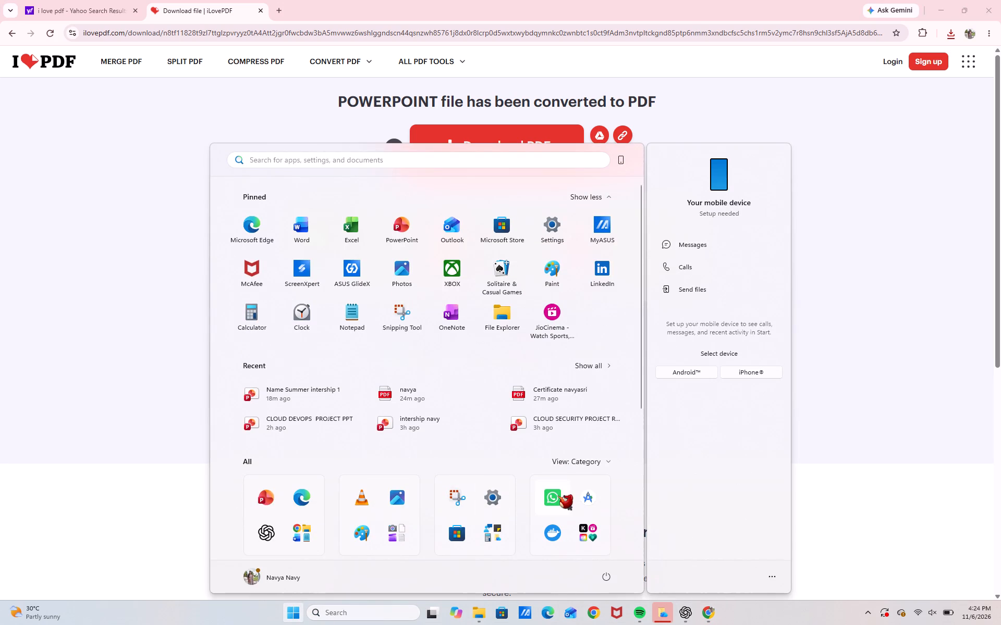
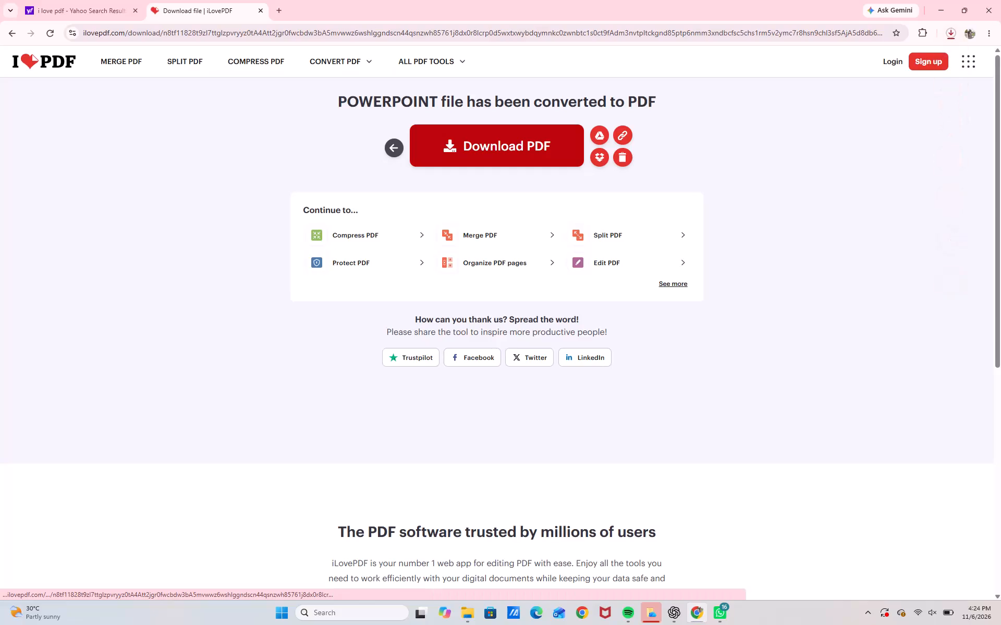
# Close the Chrome window showing the iLovePDF download page.
pyautogui.click(998, 1)
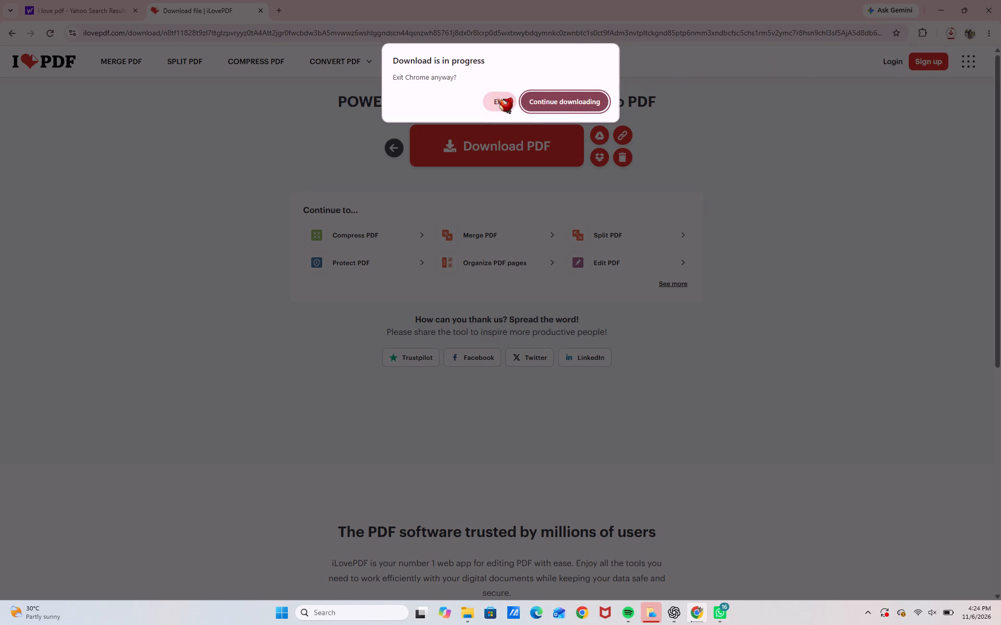